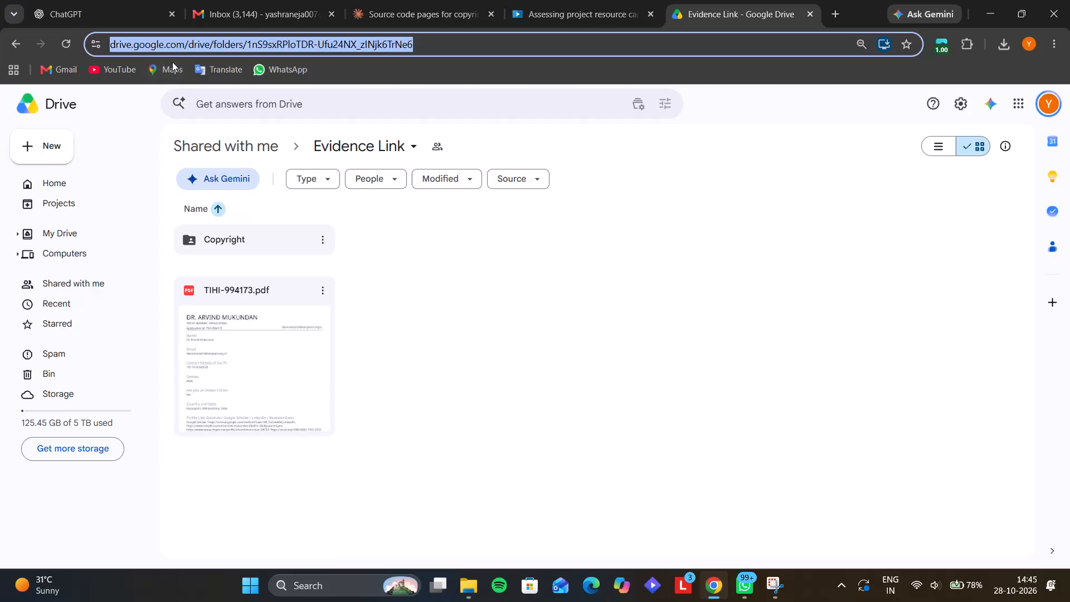
# Open the Master Sheet spreadsheet from its copied link and go to its Applications sheet.
pyautogui.hotkey('ctrl', 'v')
pyautogui.press('Return')
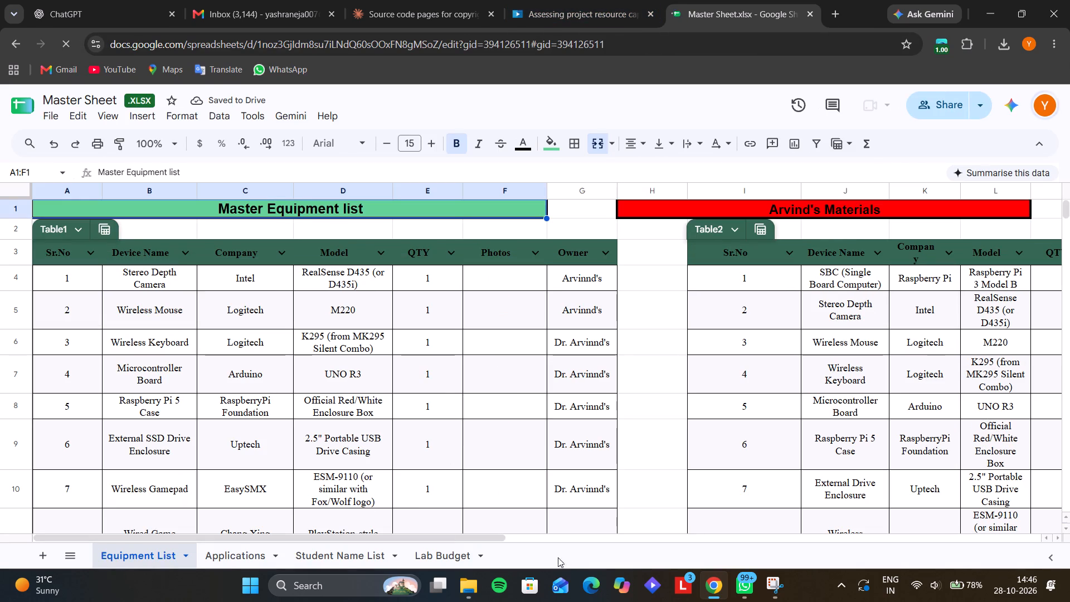
pyautogui.click(228, 562)
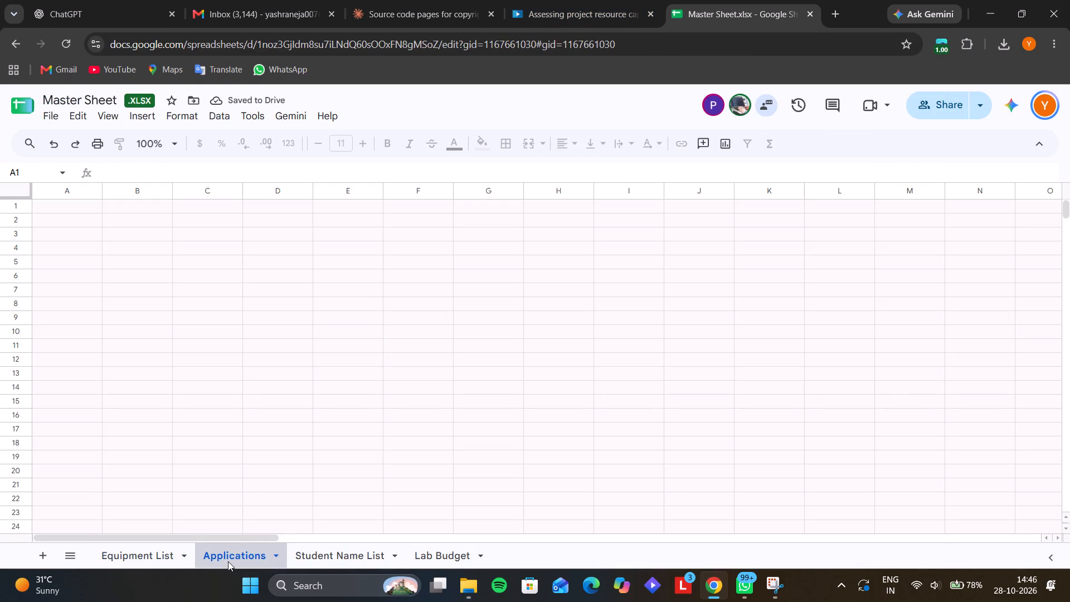
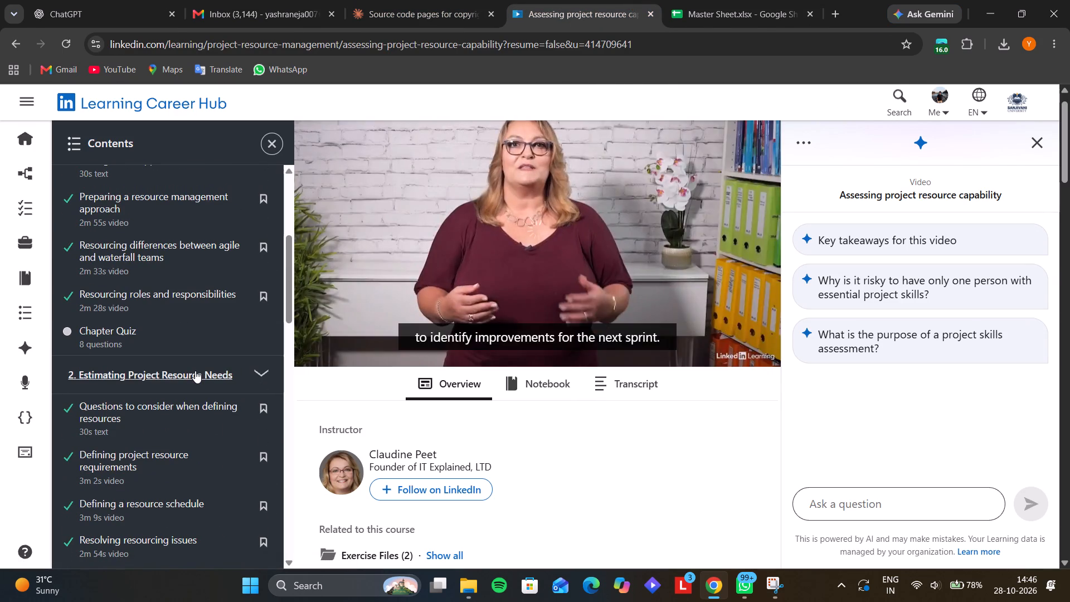
# Look through the Project Resource Management course contents from chapter 2 down to chapters 4 and 5, checking which lessons are completed.
pyautogui.scroll(-4, 95, 415)
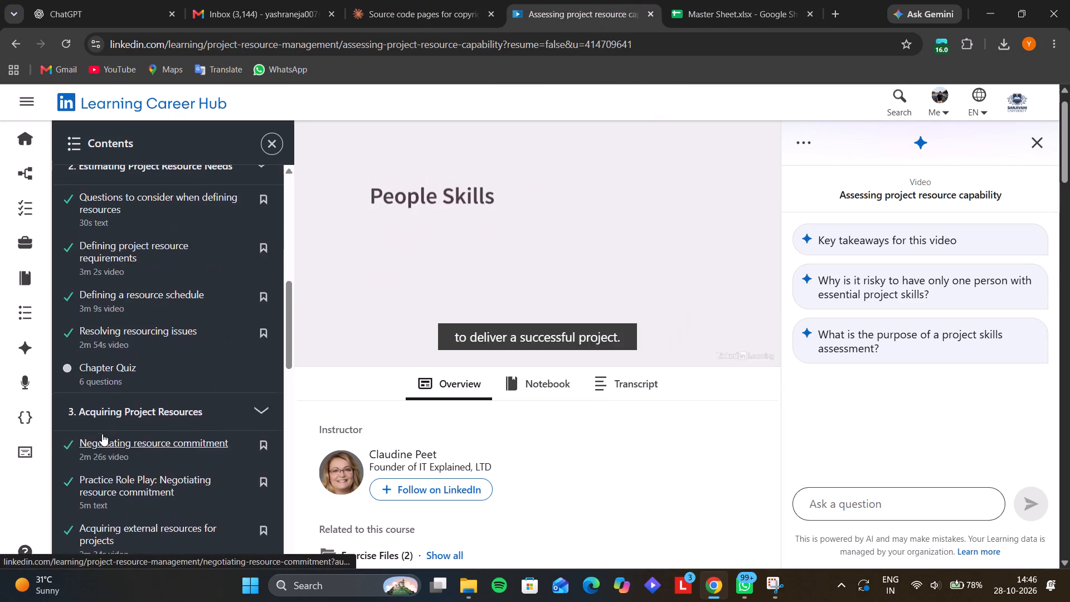
pyautogui.scroll(-7, 102, 434)
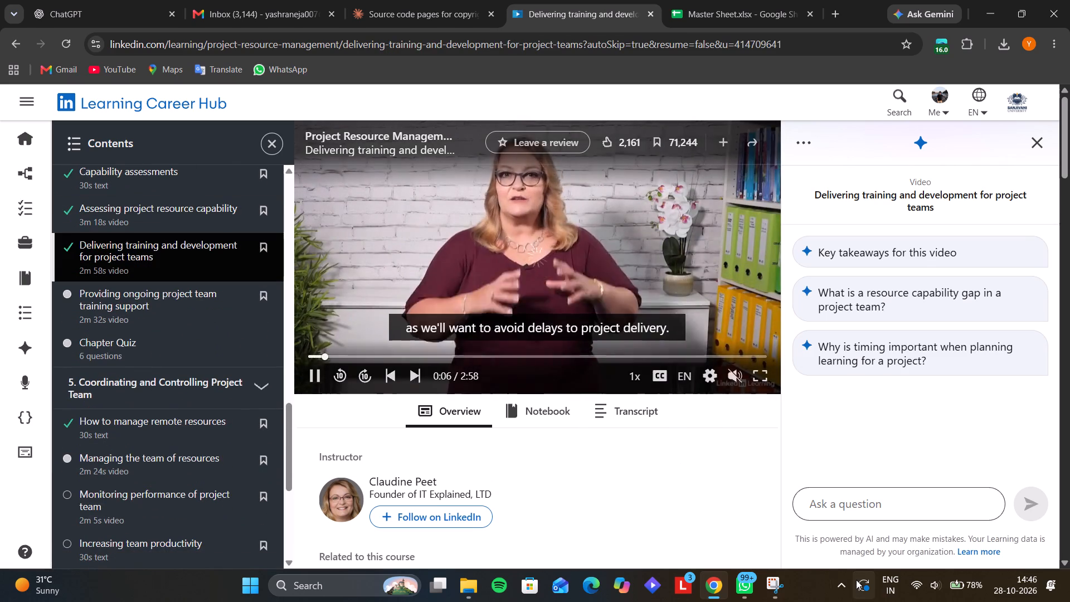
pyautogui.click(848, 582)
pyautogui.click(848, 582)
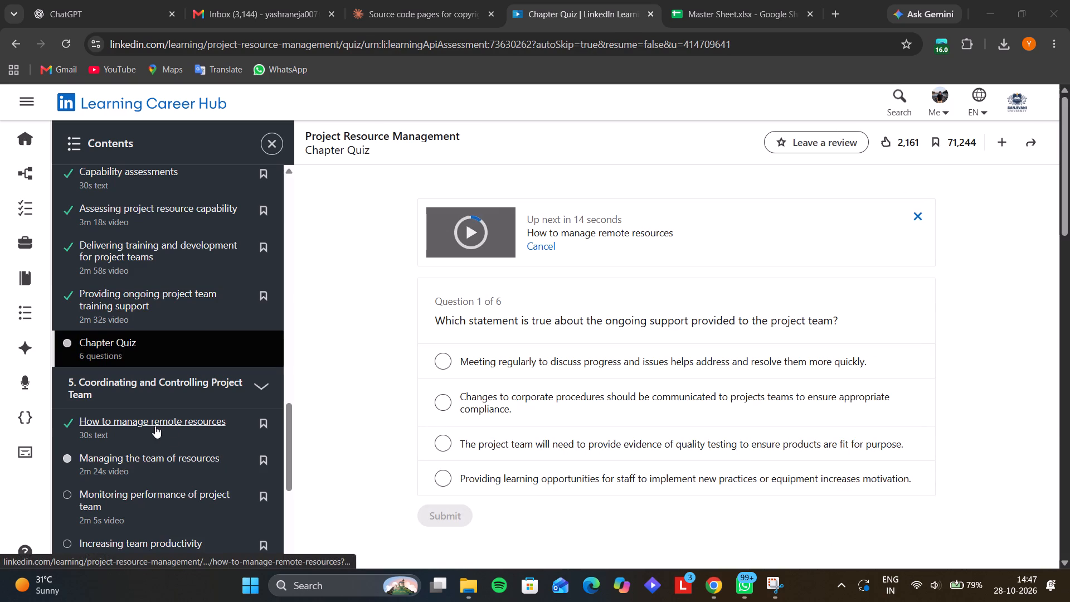
# Open the Managing the team of resources video in chapter 5 and look over the chapter's remaining items.
pyautogui.click(148, 459)
pyautogui.scroll(-2, 153, 444)
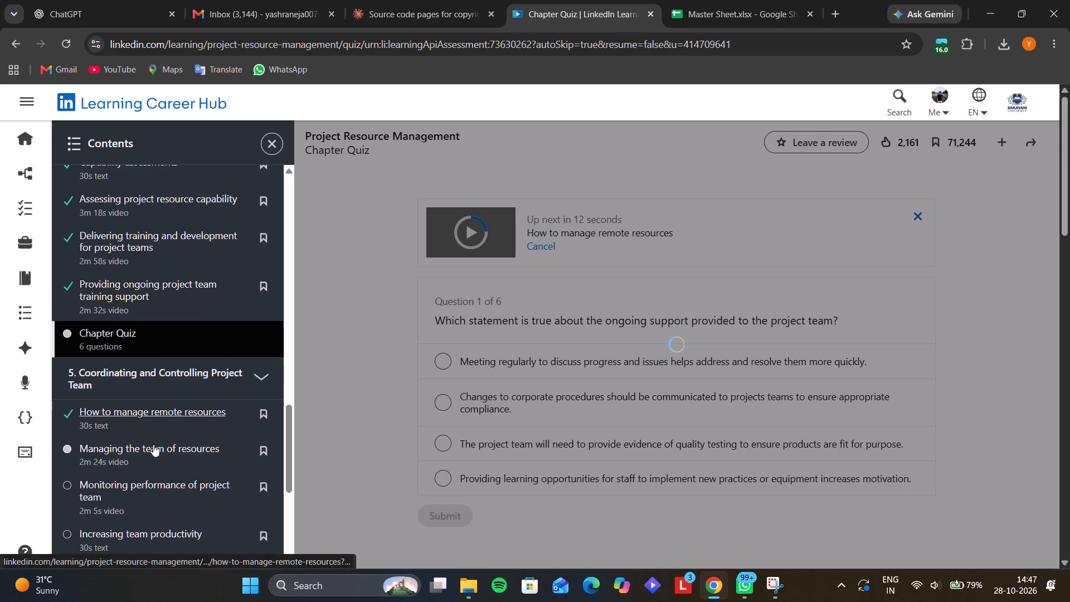
pyautogui.scroll(-8, 153, 444)
pyautogui.scroll(2, 153, 444)
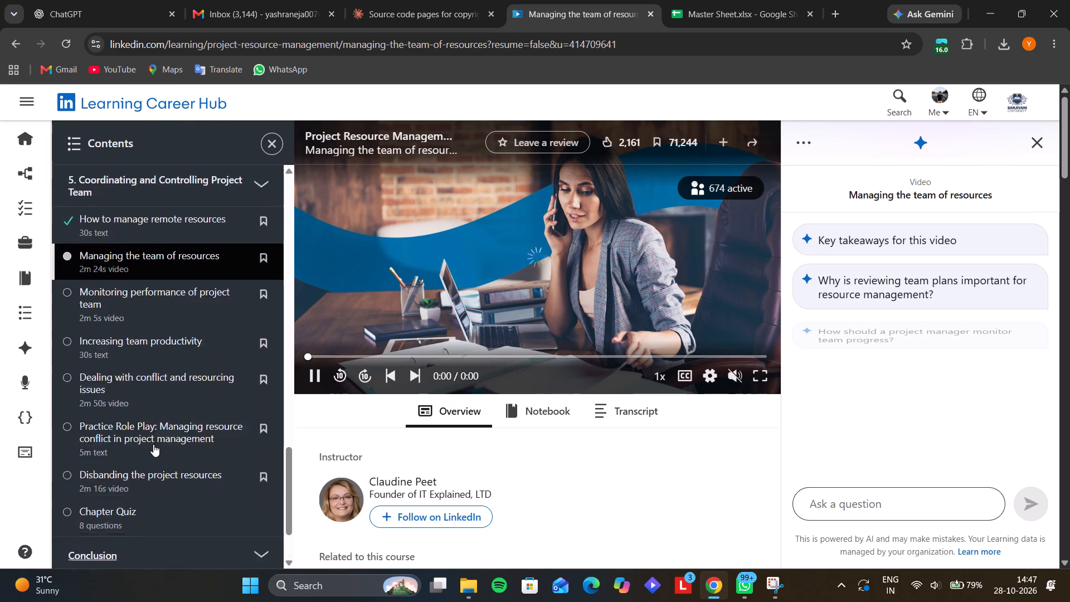
pyautogui.scroll(1, 153, 444)
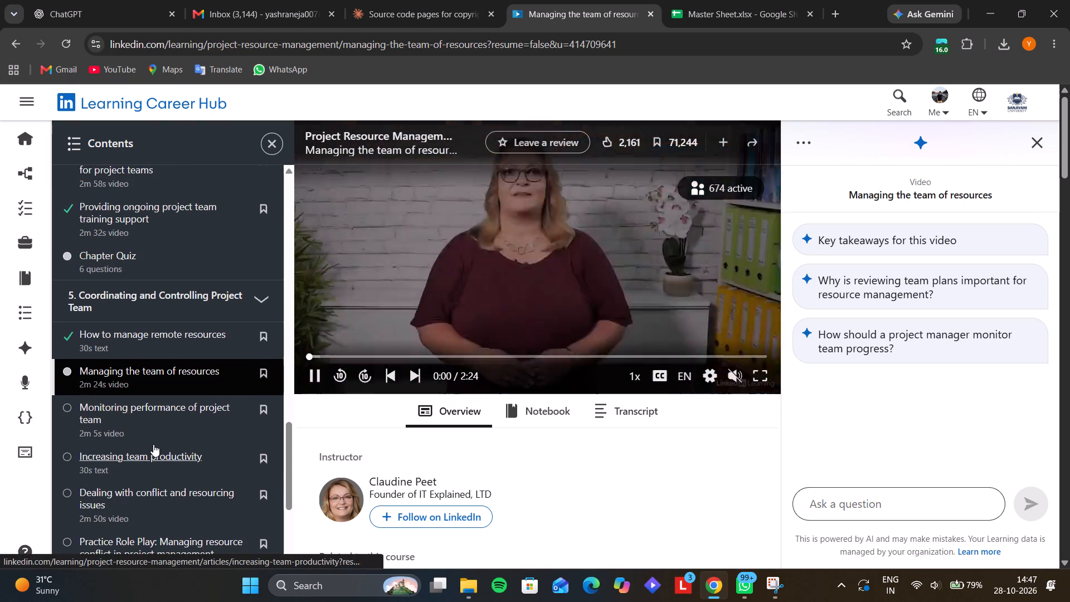
# Switch to the Master Sheet spreadsheet and examine the Applications sheet's existing patent, copyright and funding entries, their columns and the empty rows.
pyautogui.click(694, 0)
pyautogui.scroll(5, 274, 288)
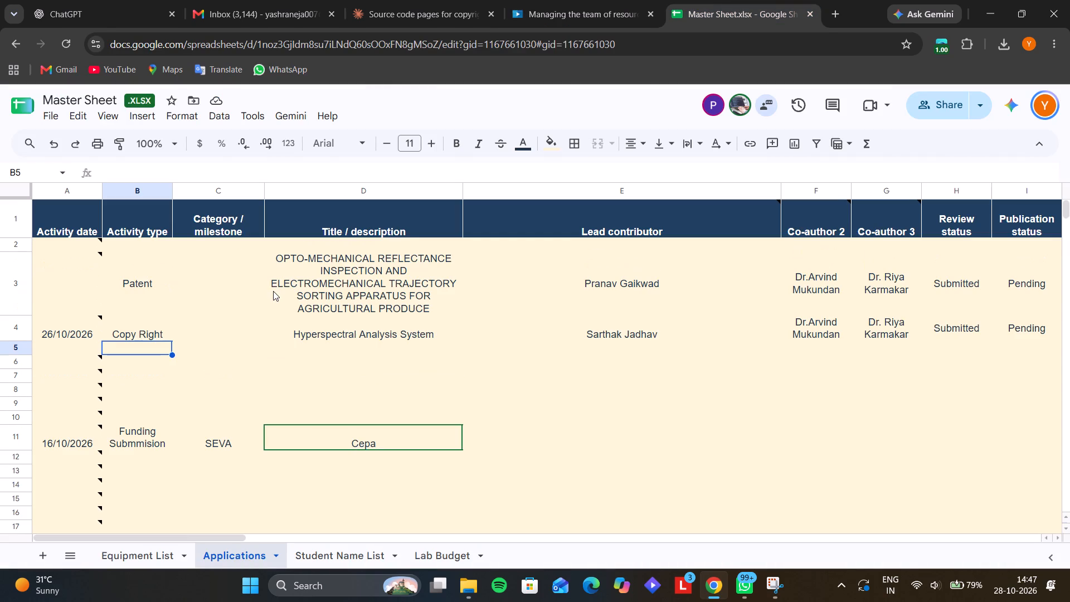
pyautogui.click(46, 260)
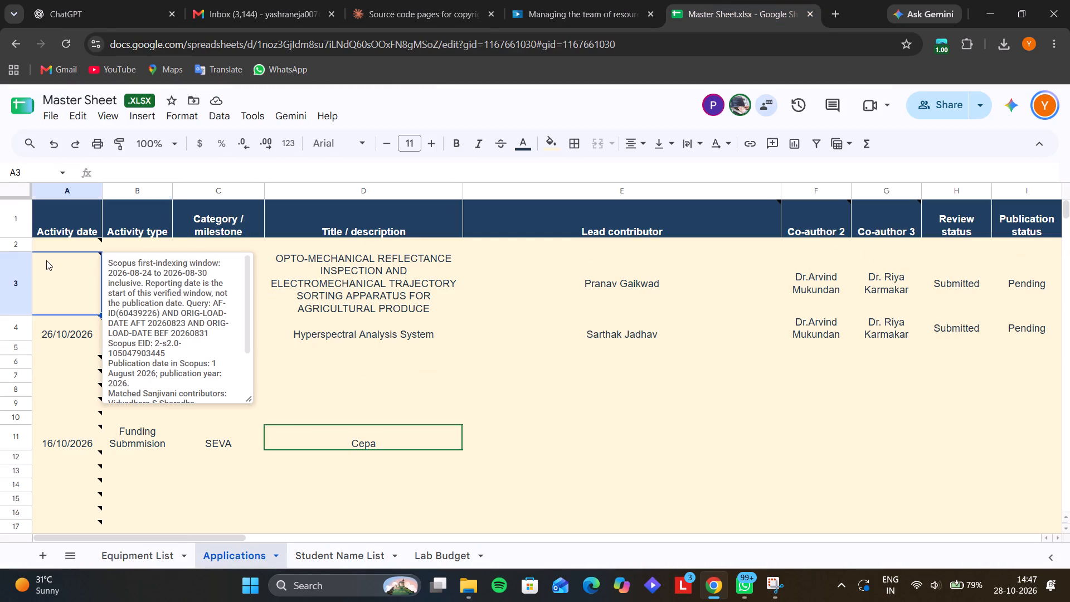
pyautogui.click(62, 248)
pyautogui.click(59, 273)
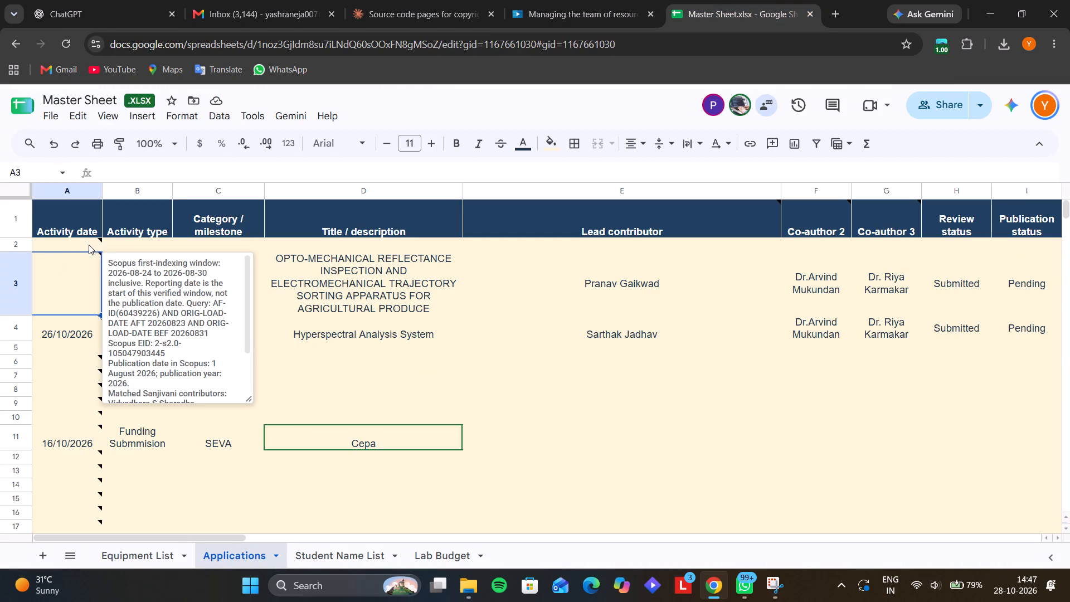
pyautogui.click(89, 244)
pyautogui.click(865, 395)
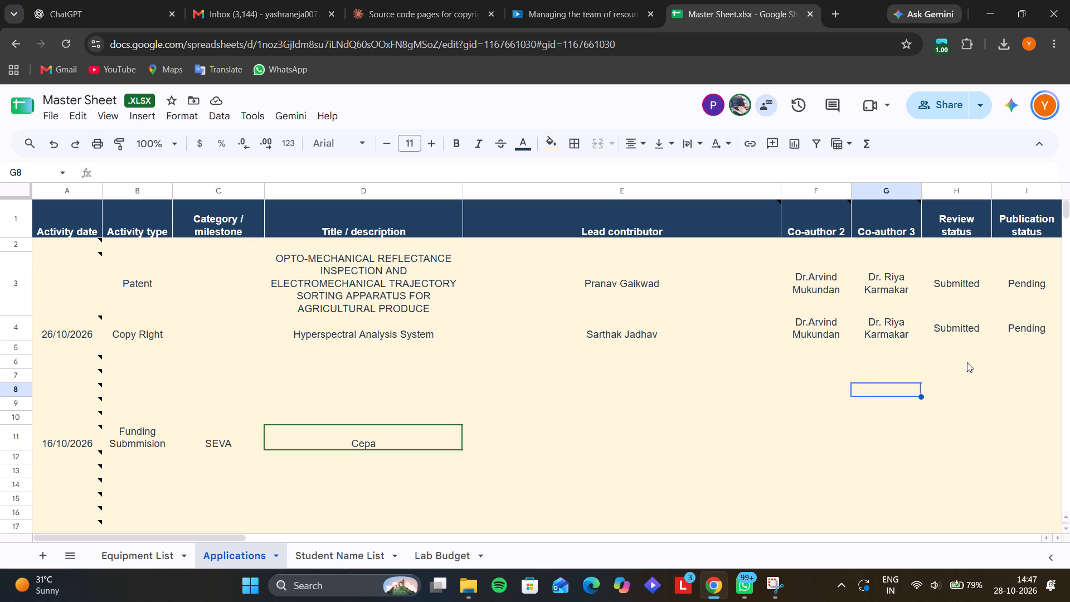
pyautogui.click(96, 364)
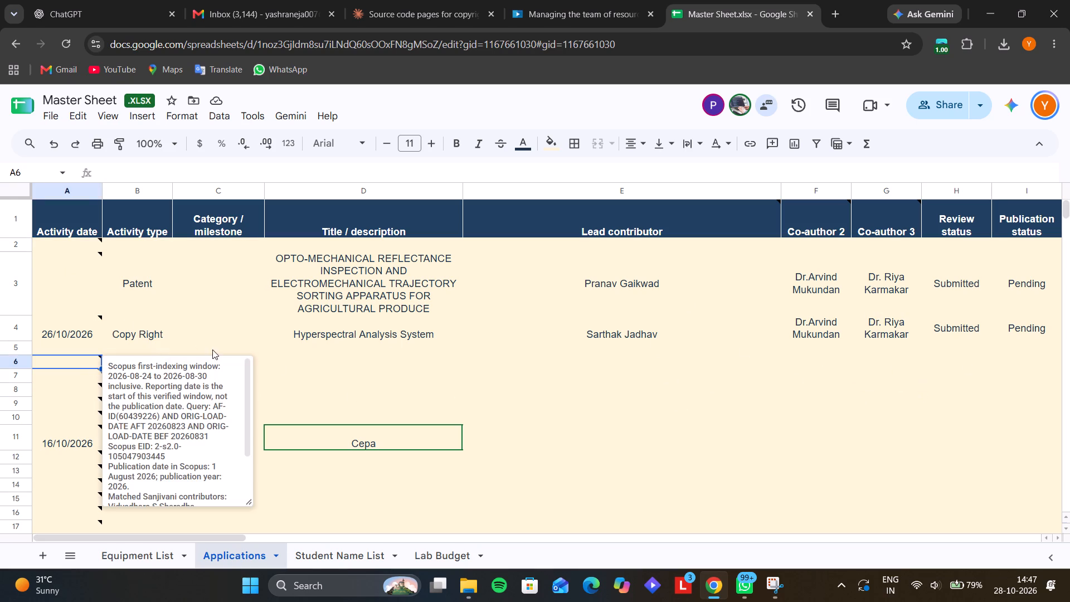
pyautogui.click(341, 348)
pyautogui.click(188, 354)
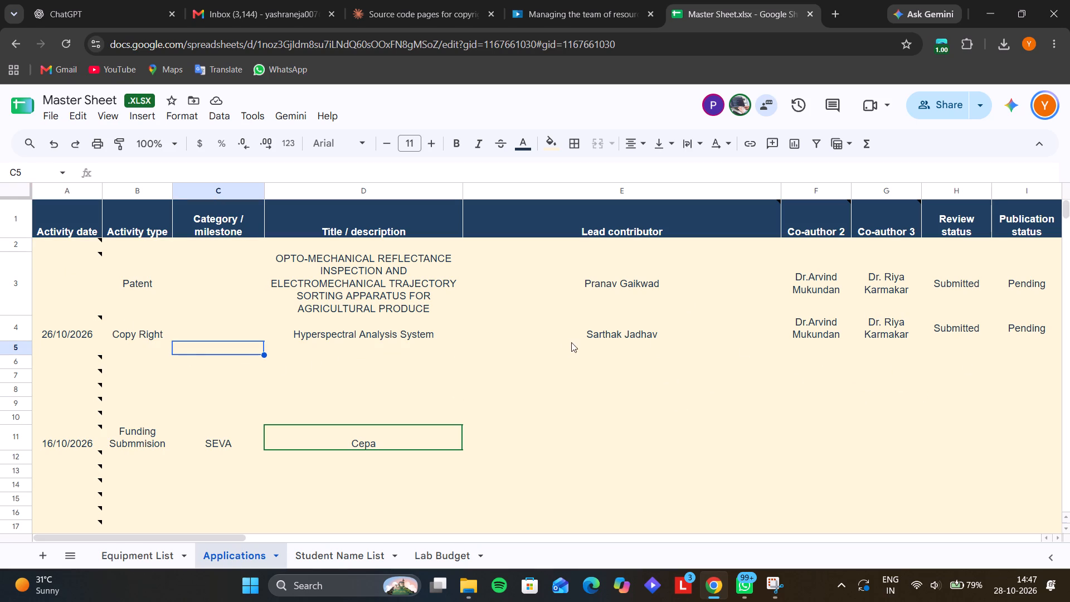
pyautogui.click(400, 388)
pyautogui.click(411, 358)
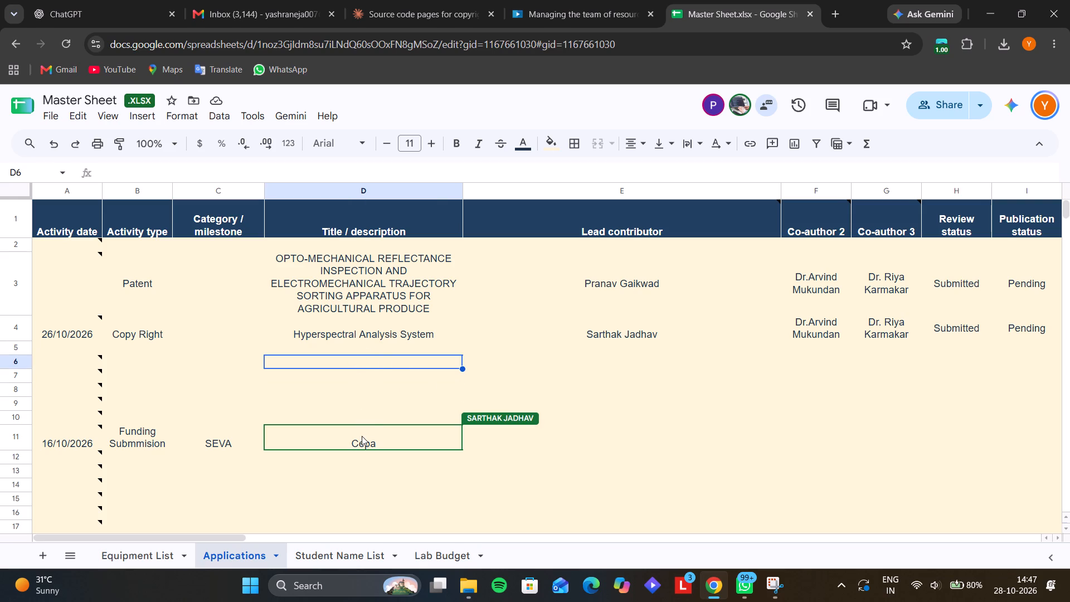
pyautogui.click(67, 351)
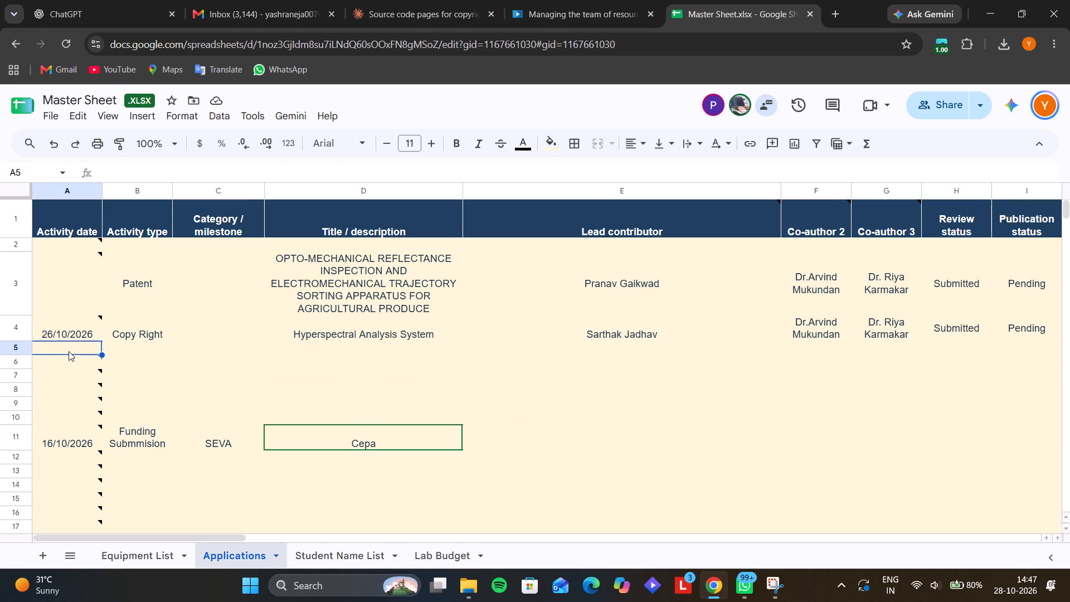
pyautogui.click(163, 351)
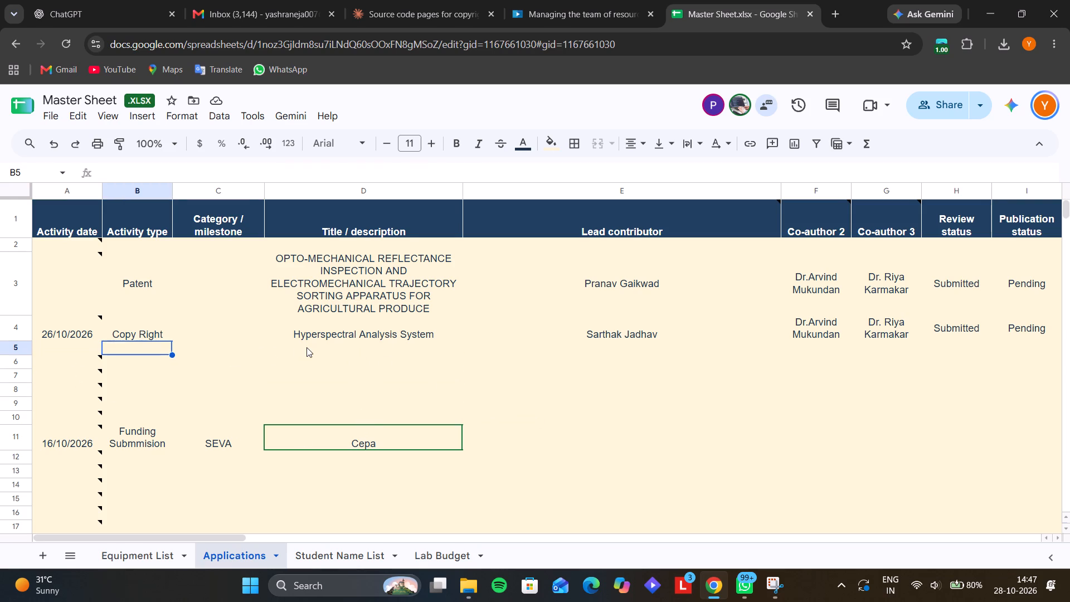
pyautogui.click(307, 347)
pyautogui.click(142, 347)
pyautogui.click(48, 347)
pyautogui.click(57, 377)
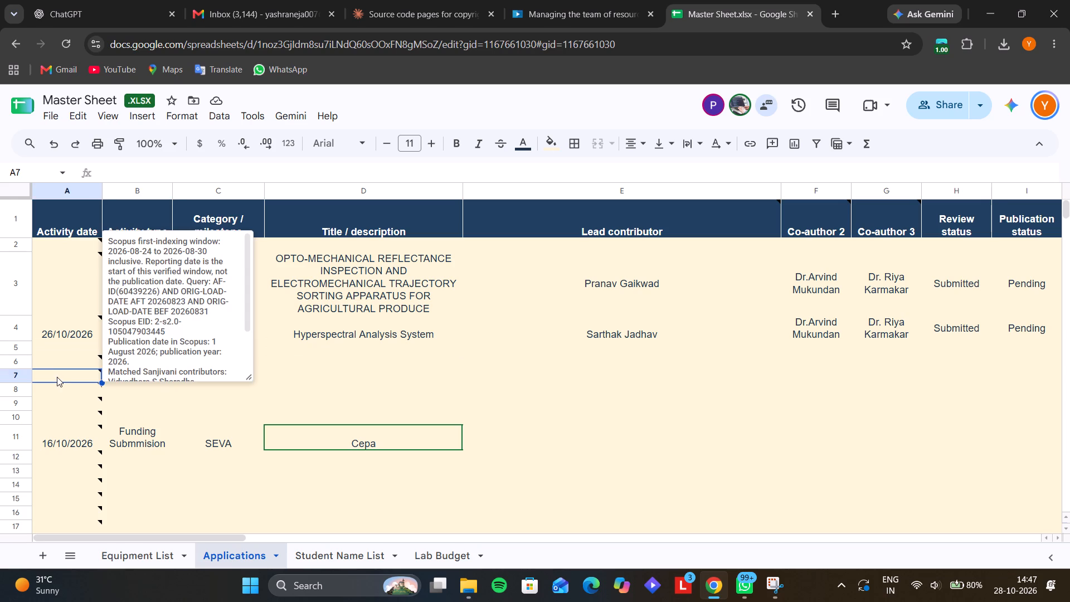
pyautogui.click(385, 390)
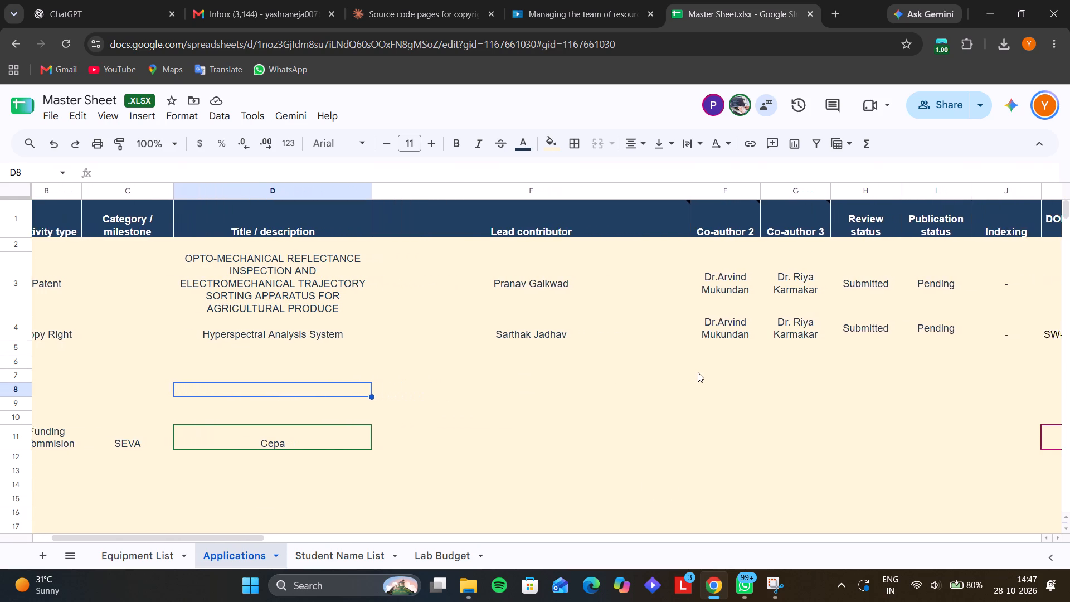
pyautogui.hscroll(2, 698, 372)
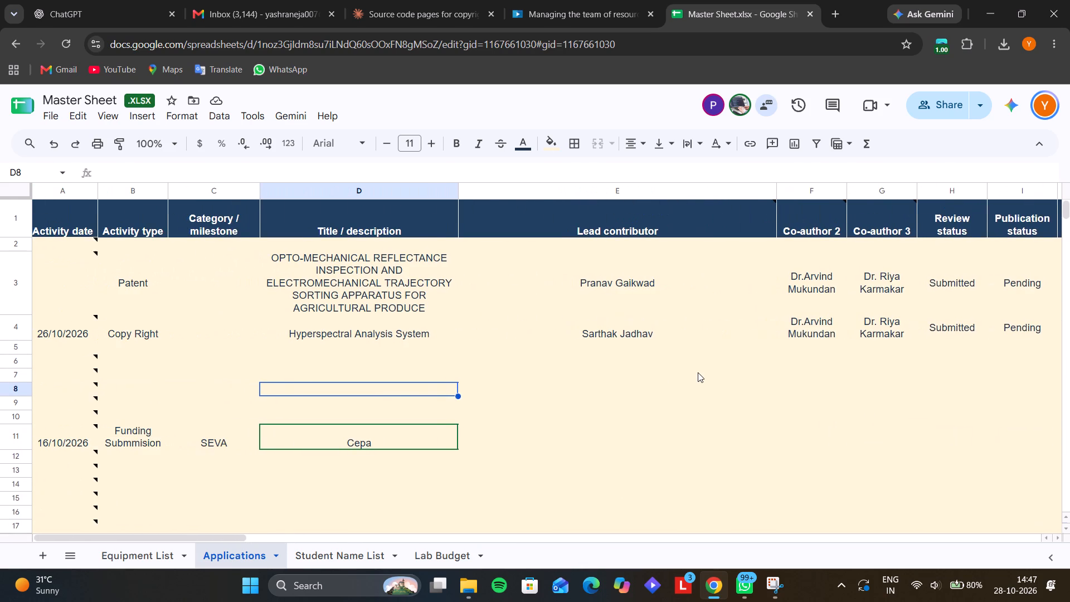
pyautogui.hscroll(1, 698, 372)
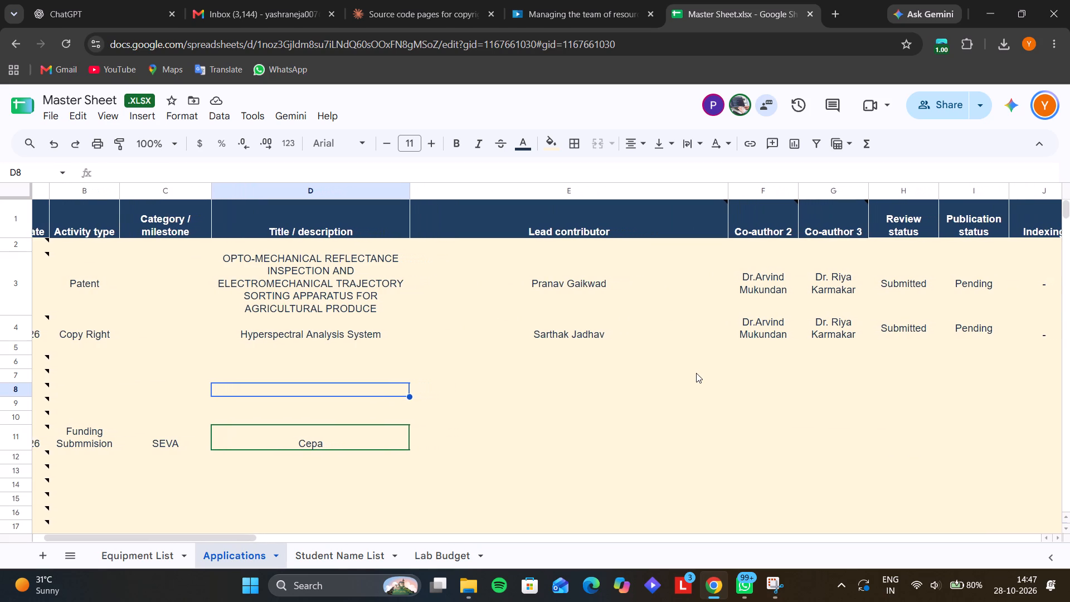
pyautogui.hscroll(2, 696, 373)
pyautogui.click(113, 235)
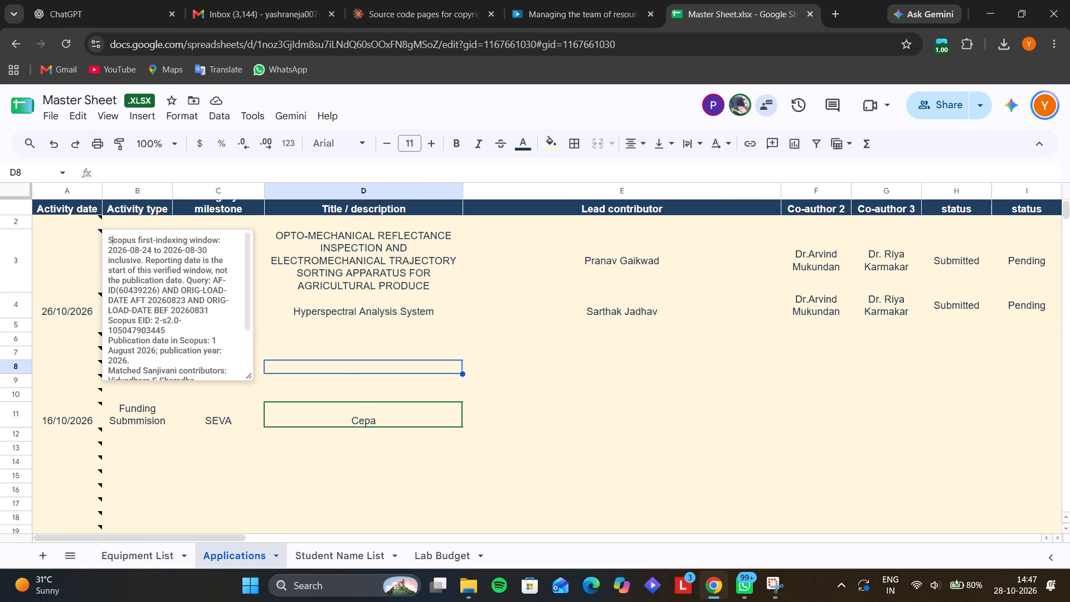
pyautogui.click(327, 384)
pyautogui.click(148, 287)
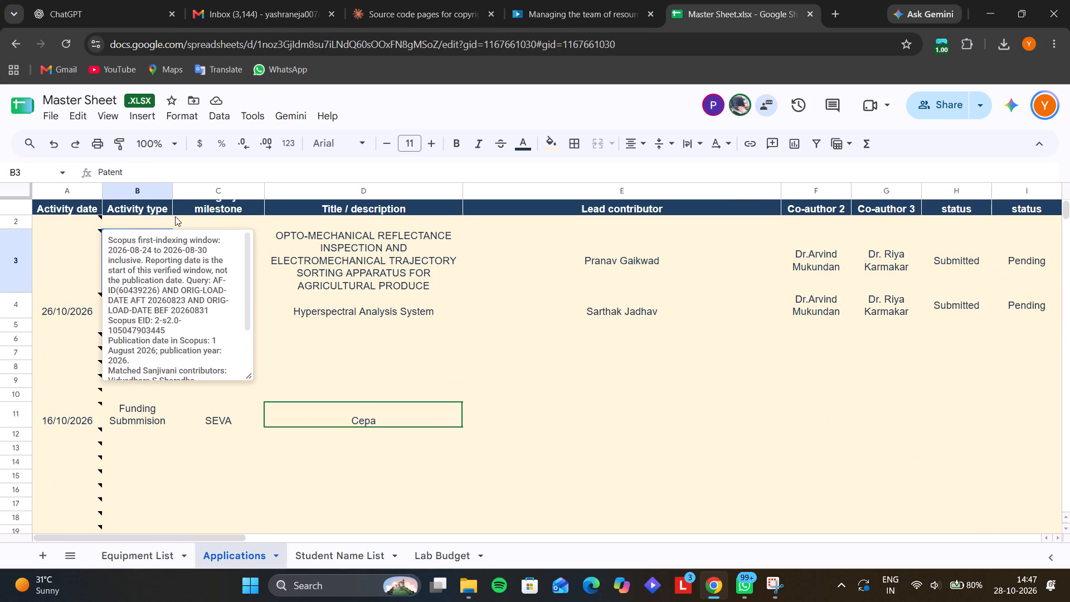
pyautogui.click(204, 222)
pyautogui.click(199, 261)
pyautogui.click(340, 314)
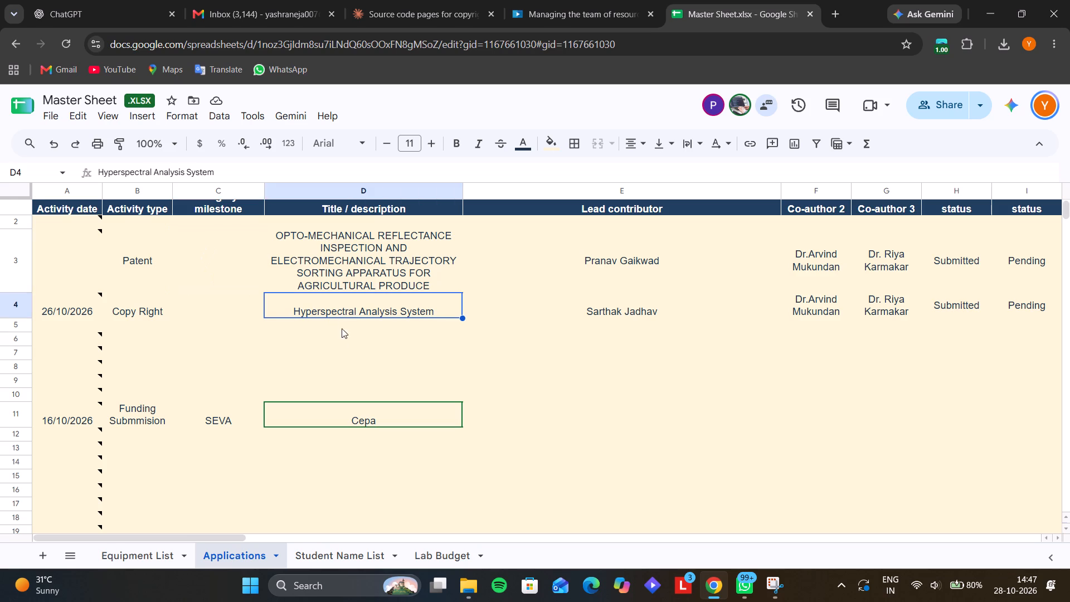
pyautogui.click(114, 334)
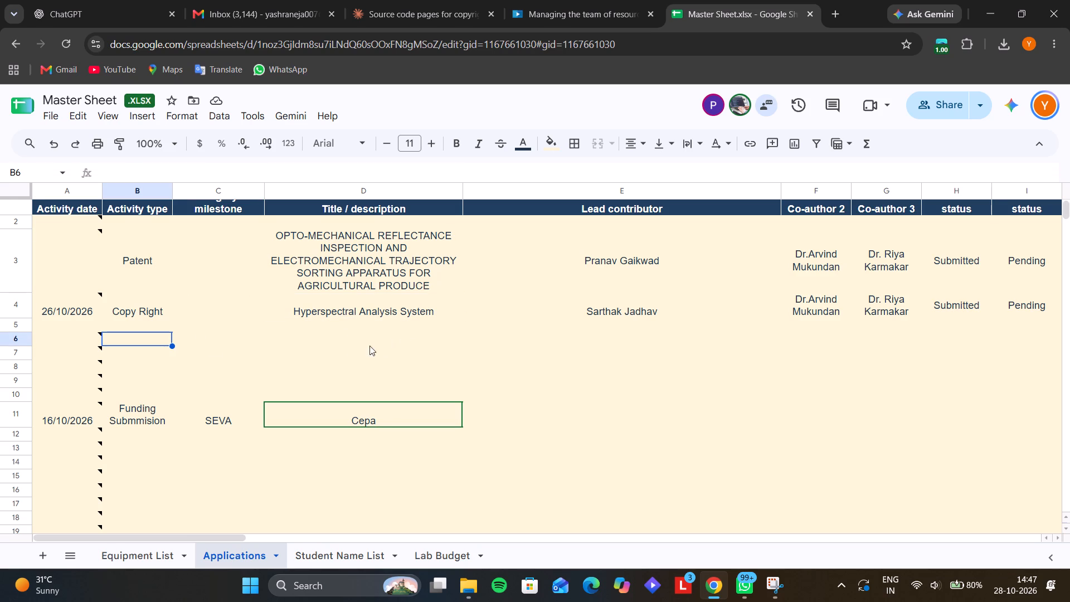
# Enter 27/10/2026 as the activity date in row 5, below the Hyperspectral Analysis System entry.
pyautogui.click(53, 328)
pyautogui.hscroll(1, 274, 363)
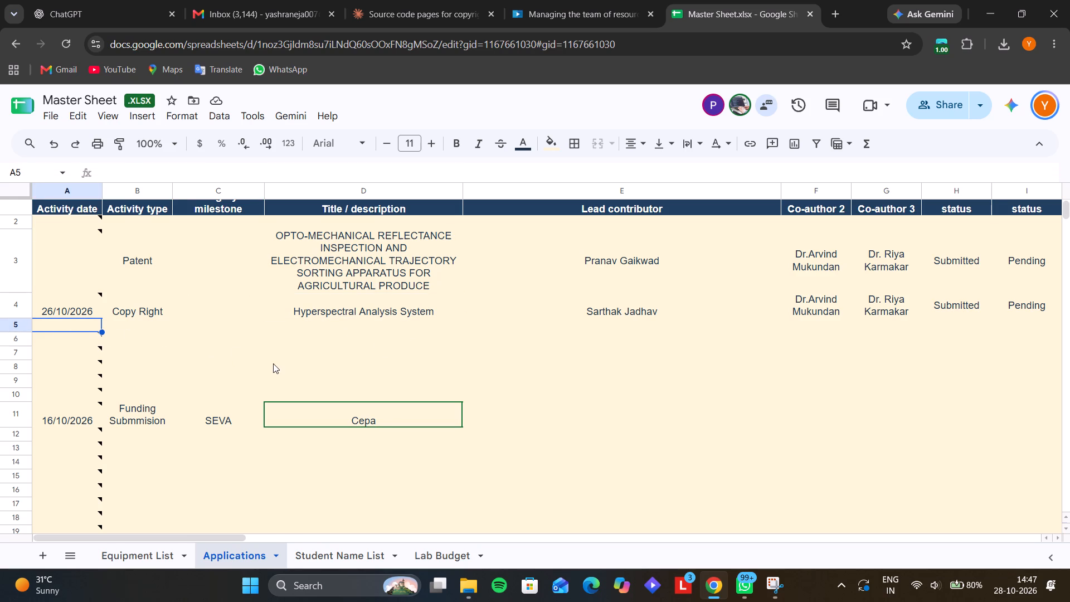
pyautogui.hscroll(1, 273, 363)
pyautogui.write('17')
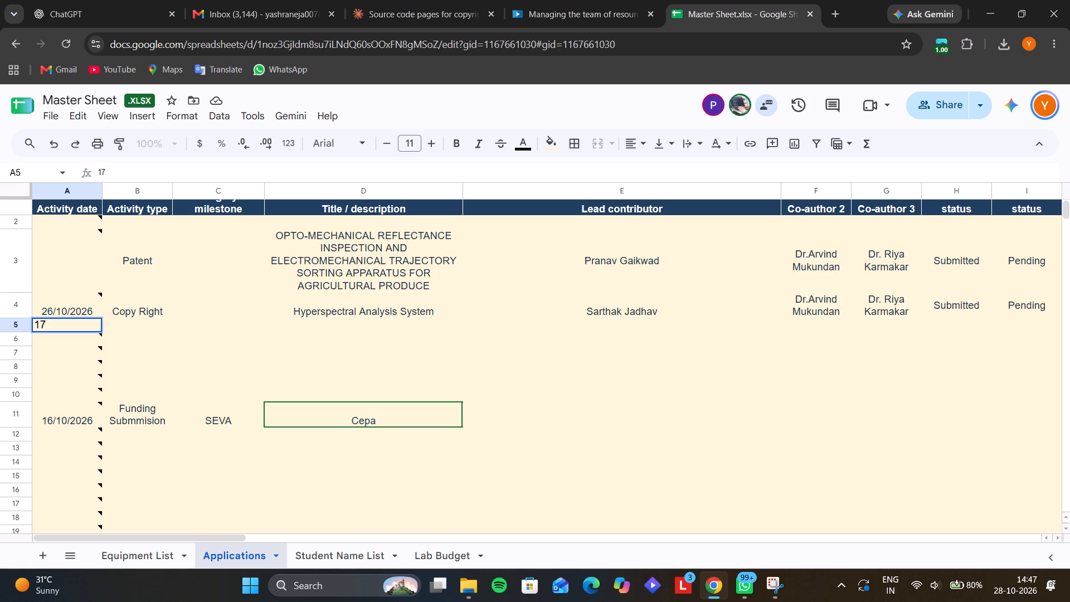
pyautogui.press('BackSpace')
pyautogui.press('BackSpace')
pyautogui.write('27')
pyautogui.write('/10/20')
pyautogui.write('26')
# Enter Copyright, written as one word, as the activity type in row 5.
pyautogui.click(150, 331)
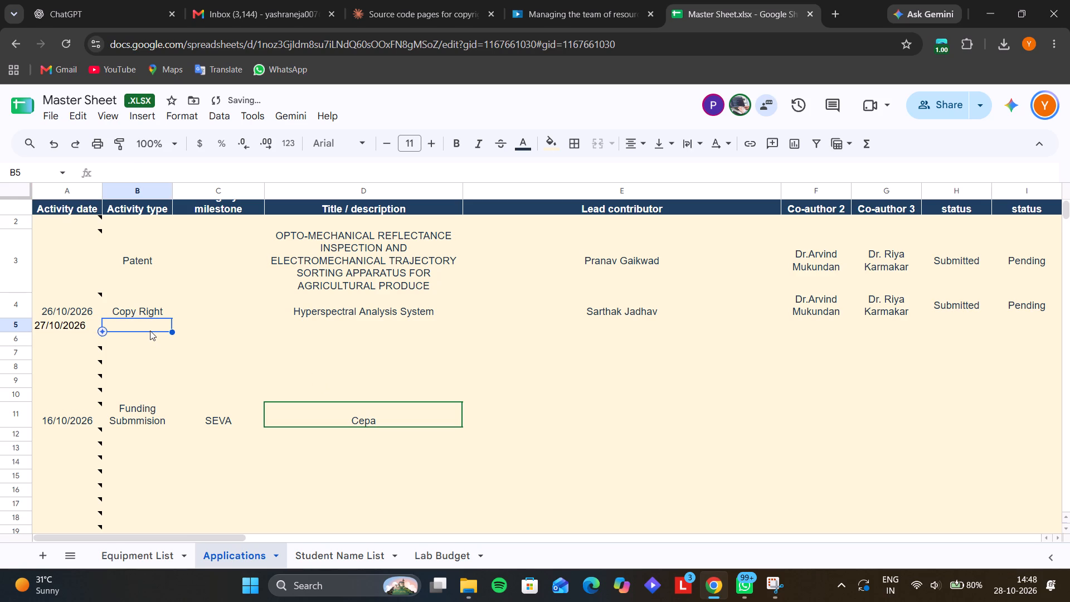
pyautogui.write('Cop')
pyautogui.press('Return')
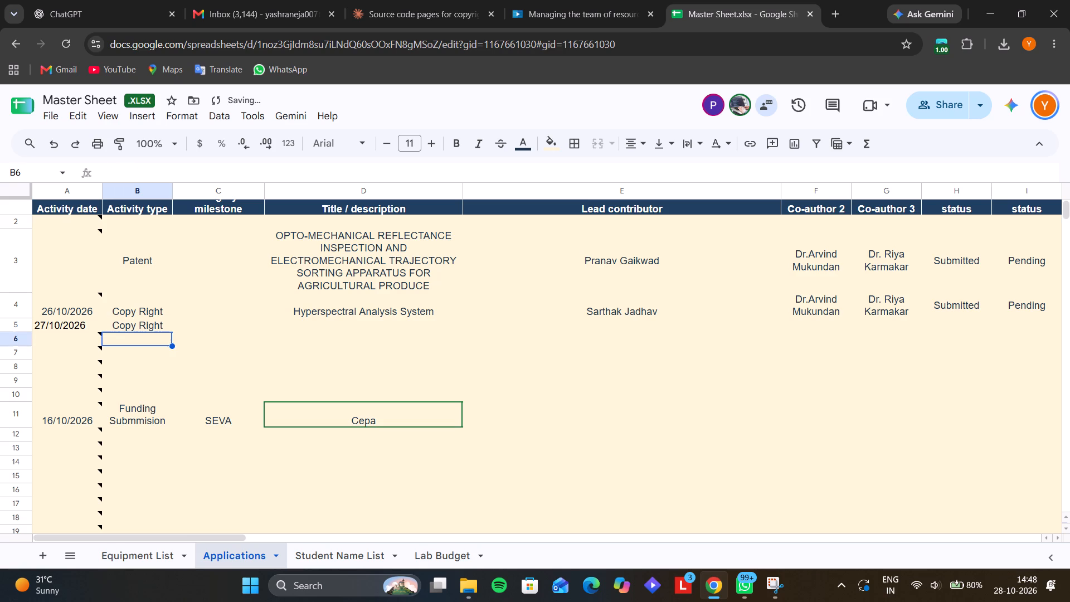
pyautogui.click(337, 325)
pyautogui.doubleClick(144, 322)
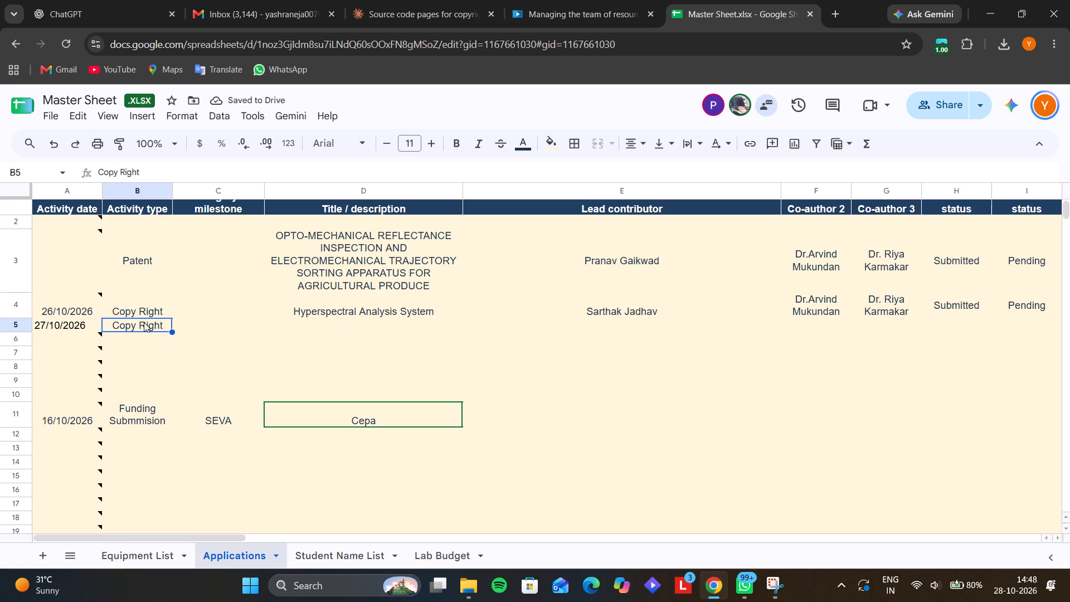
pyautogui.press('BackSpace')
pyautogui.press('BackSpace')
pyautogui.press('BackSpace')
pyautogui.press('BackSpace')
pyautogui.press('BackSpace')
pyautogui.press('BackSpace')
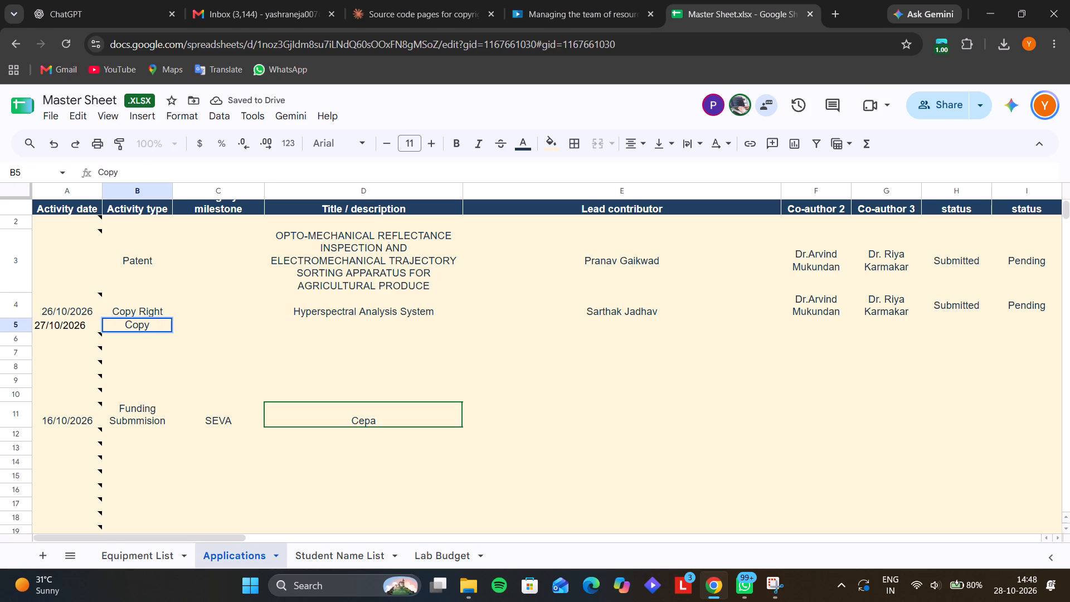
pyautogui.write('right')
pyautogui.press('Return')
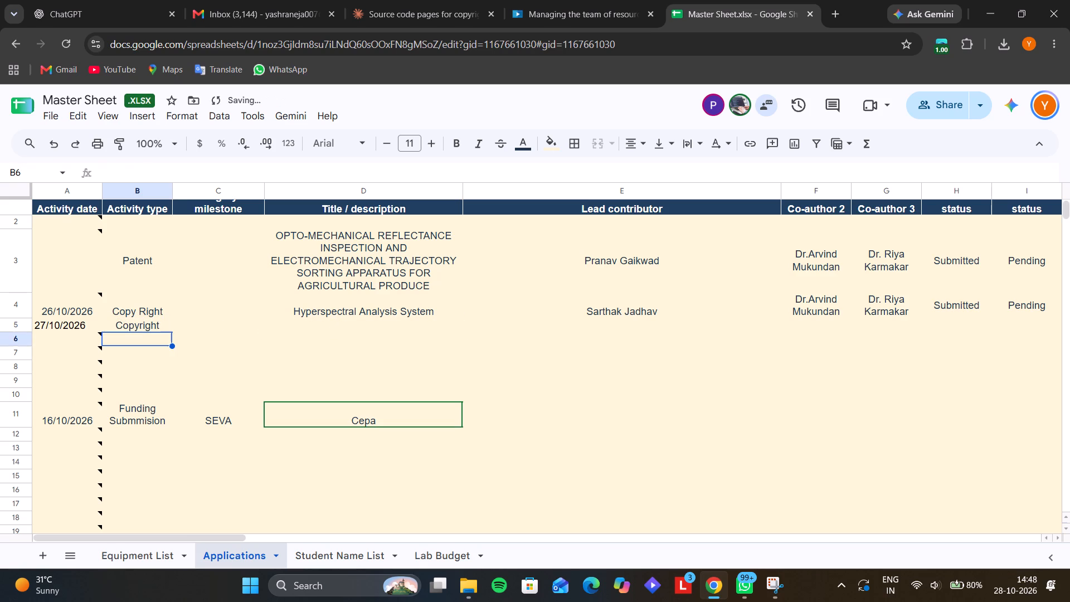
# Start row 5's title / description with the text "Axovrim - AI powered".
pyautogui.click(362, 331)
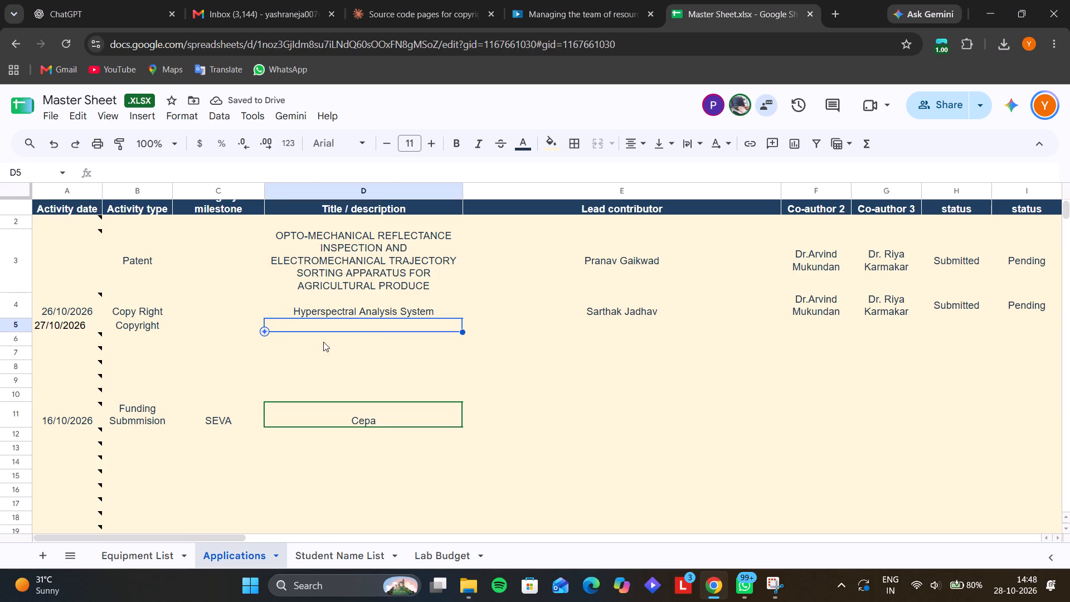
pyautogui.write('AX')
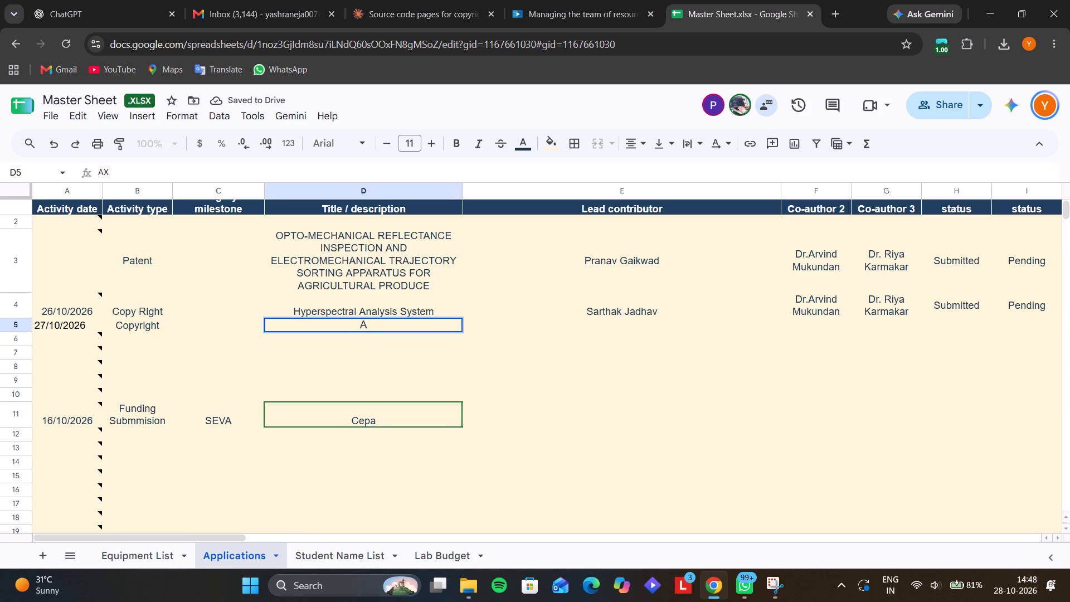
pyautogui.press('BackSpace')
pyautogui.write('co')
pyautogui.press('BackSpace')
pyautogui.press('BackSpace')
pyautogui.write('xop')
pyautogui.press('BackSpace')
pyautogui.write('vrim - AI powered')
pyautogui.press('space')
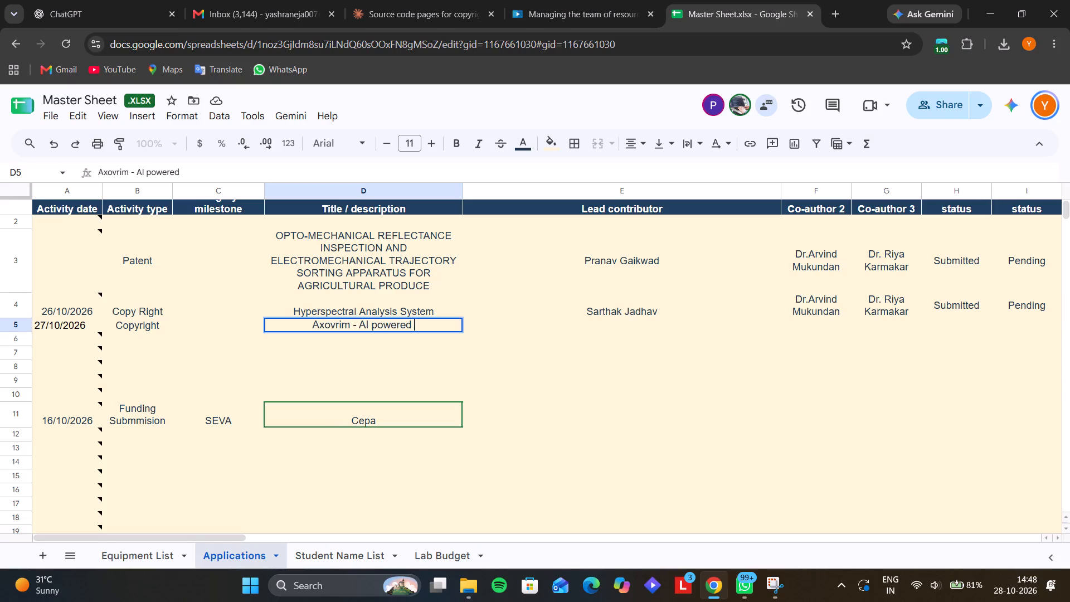
# Open GitHub in a new browser tab and view the SMARTLAB-SU Axovrim-Toolkit-Inspector repository page for the project's title.
pyautogui.click(834, 8)
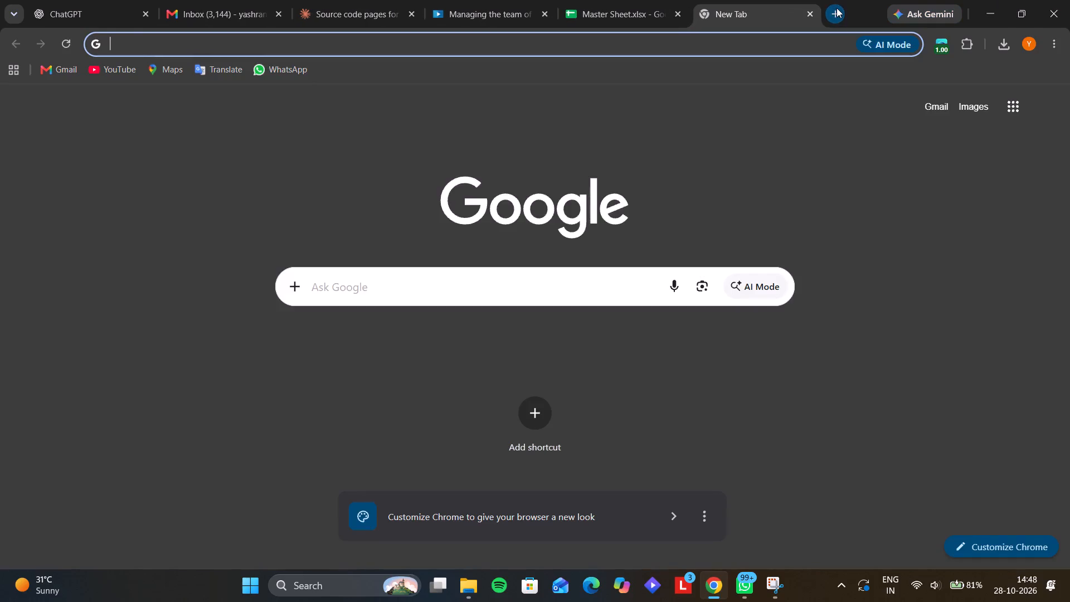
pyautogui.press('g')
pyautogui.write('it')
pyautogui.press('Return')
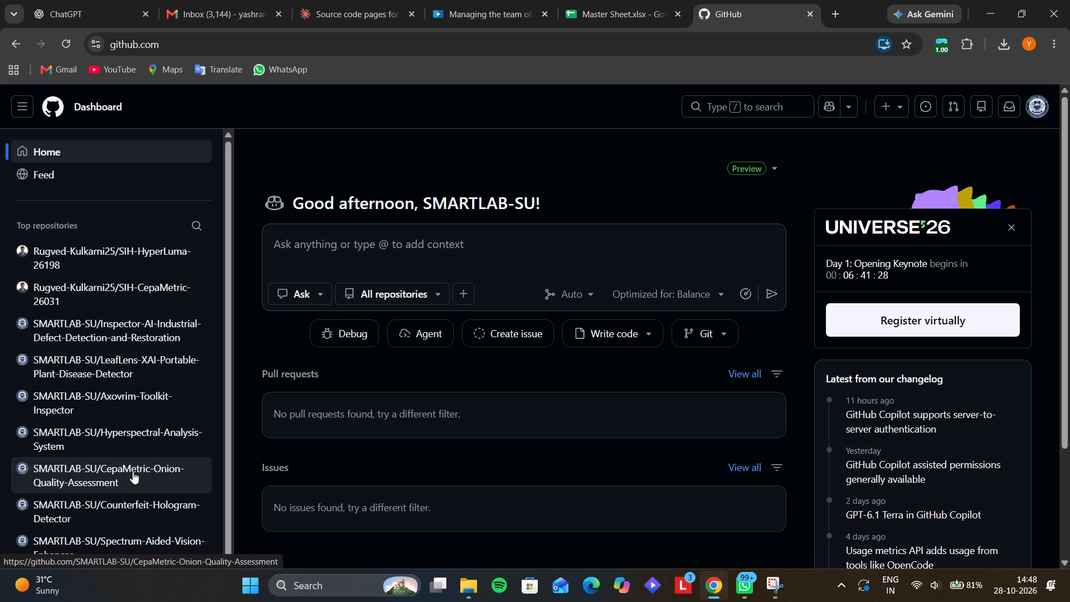
pyautogui.click(118, 394)
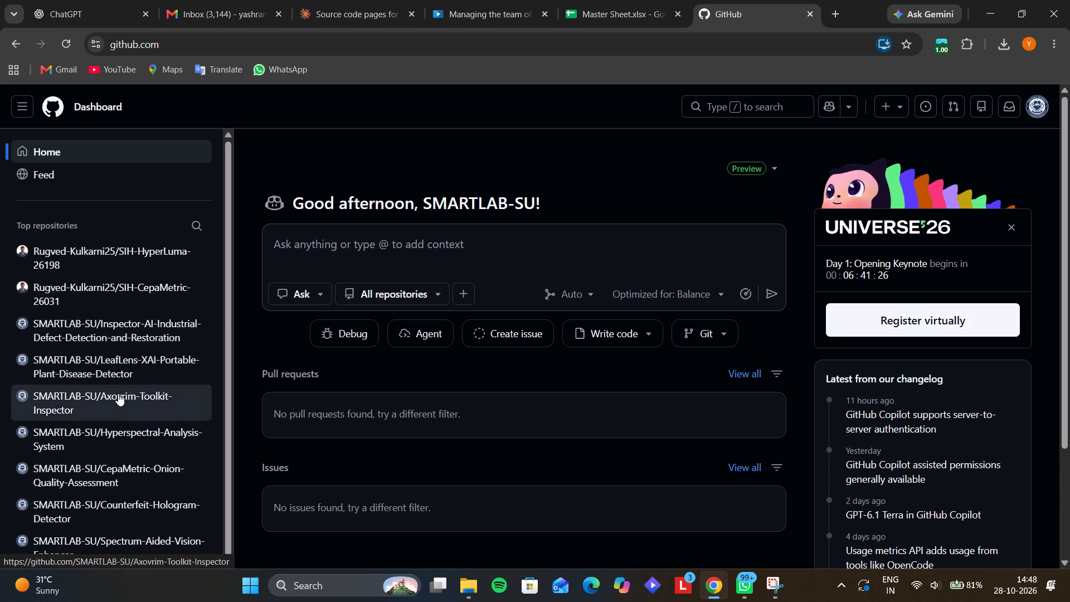
pyautogui.scroll(-4, 609, 294)
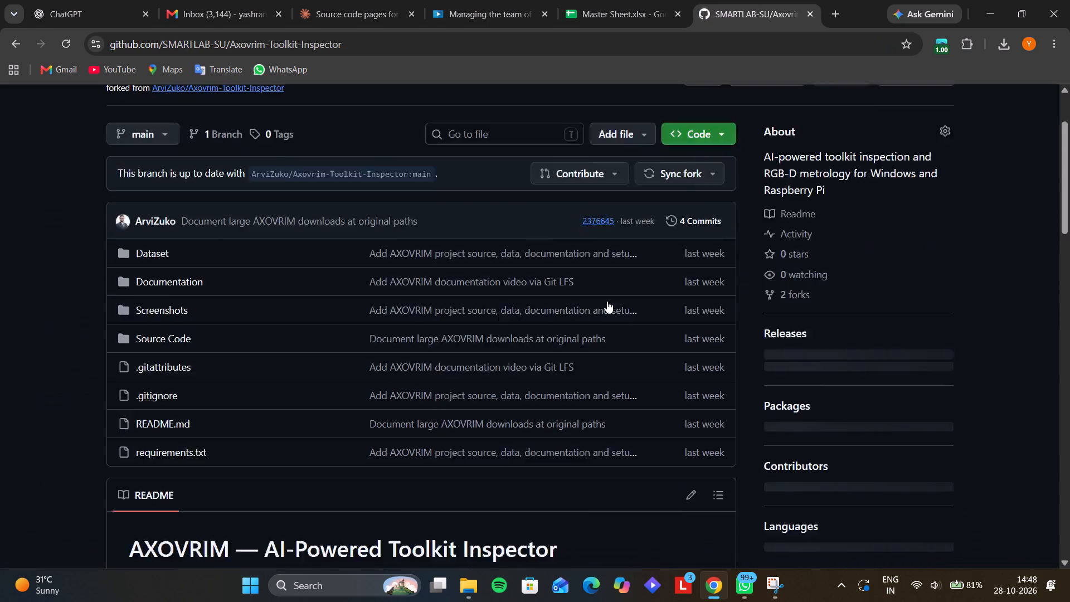
# Complete row 5's title as "Axovrim - AI-Powered Toolkit Inspector", copying the wording after the dash from the repository's README heading.
pyautogui.scroll(-5, 607, 301)
pyautogui.scroll(2, 512, 296)
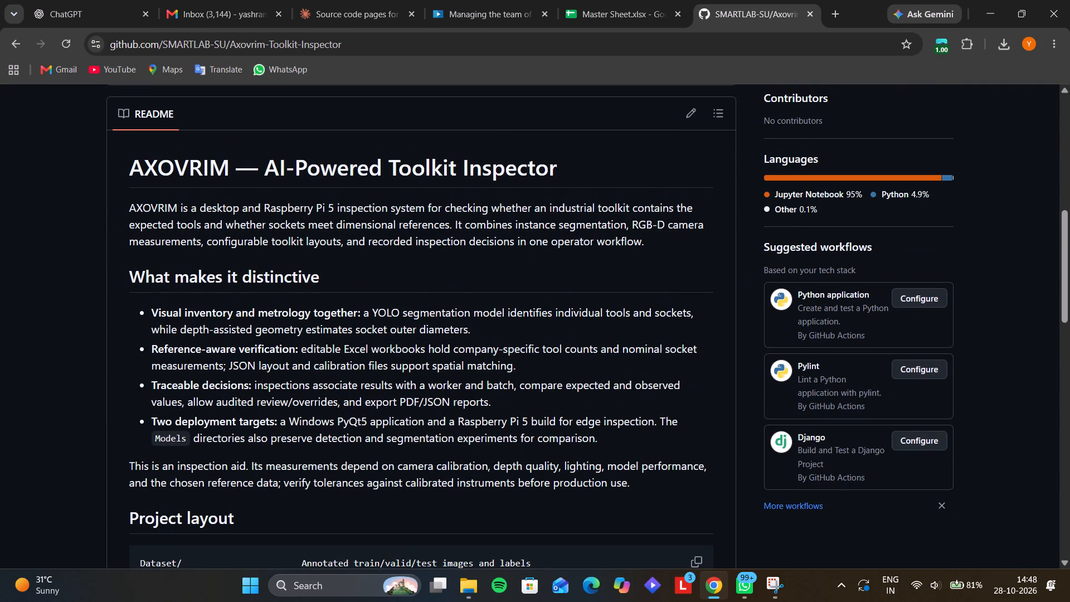
pyautogui.moveTo(265, 173); pyautogui.dragTo(578, 170)
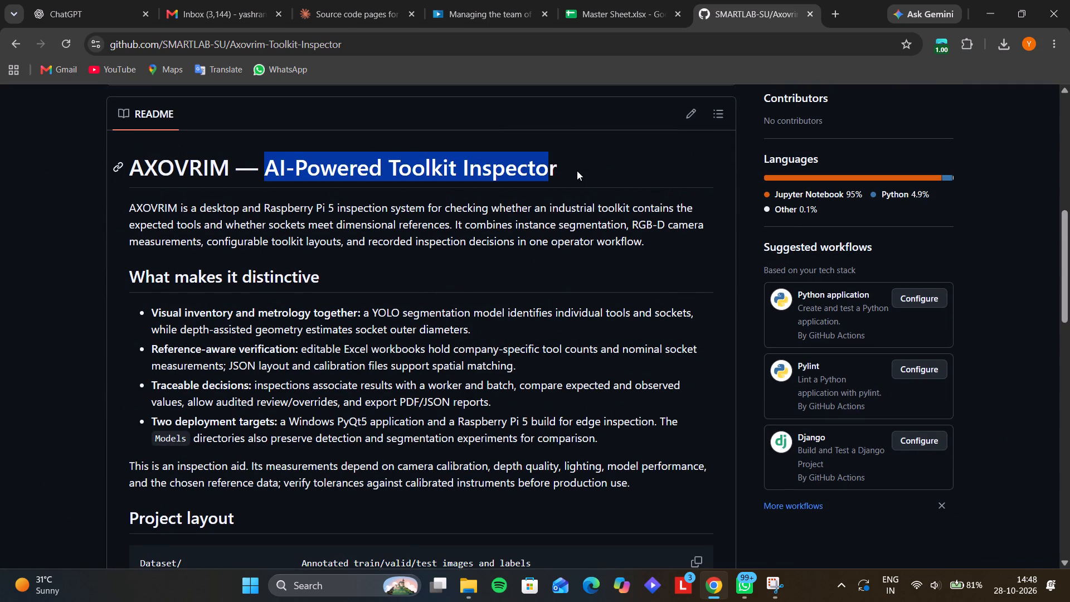
pyautogui.hotkey('ctrl', 'c')
pyautogui.hotkey('ctrl', 'c')
pyautogui.click(605, 0)
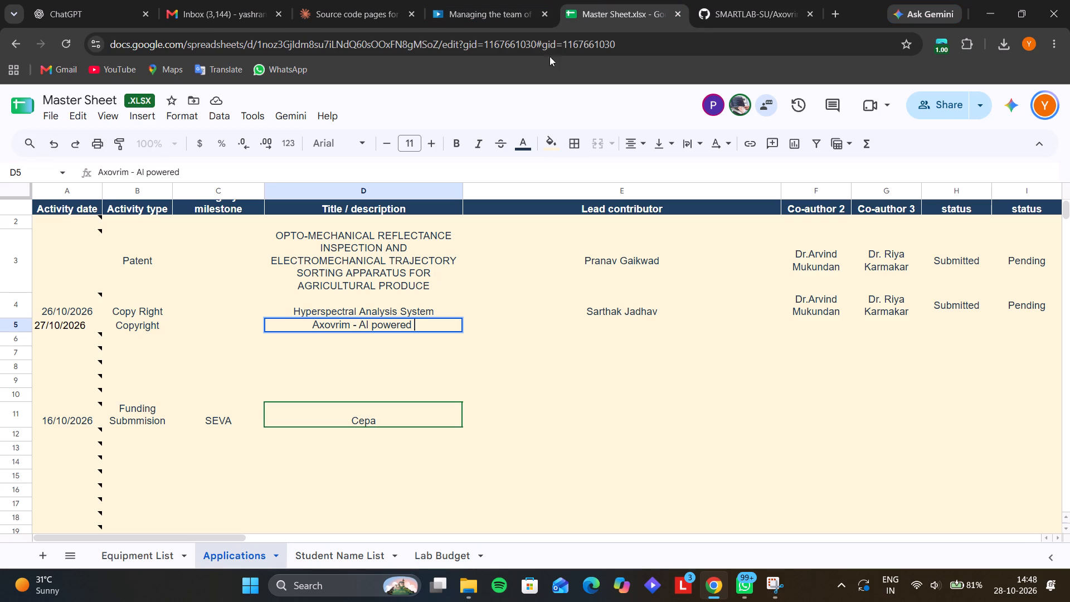
pyautogui.click(412, 323)
pyautogui.moveTo(412, 323); pyautogui.dragTo(363, 326)
pyautogui.hotkey('ctrl', 'v')
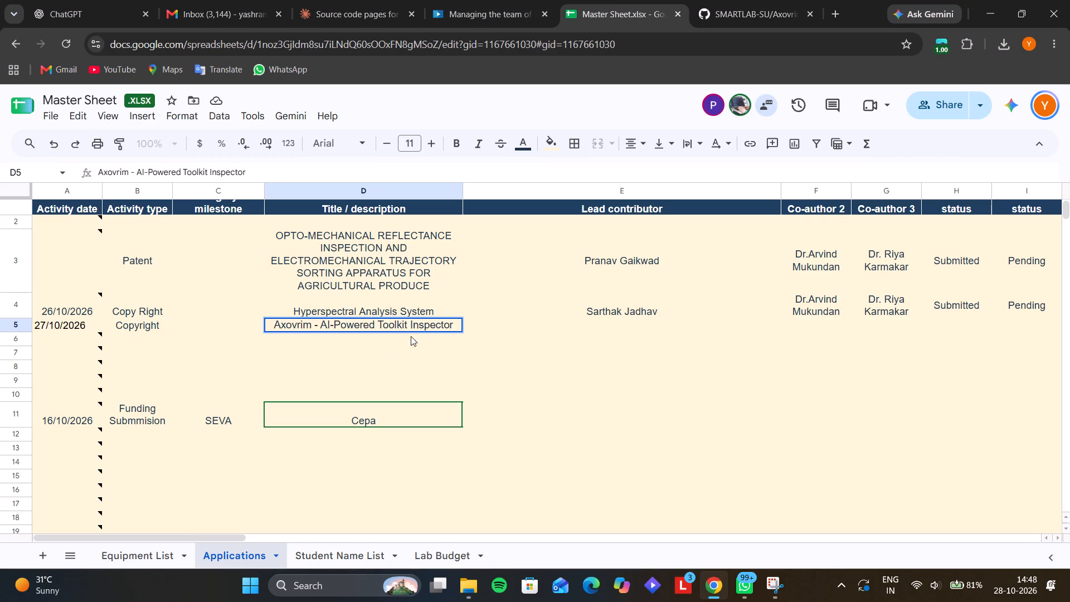
# Enter the lead contributor's name in row 5 for the Axovrim application.
pyautogui.click(609, 324)
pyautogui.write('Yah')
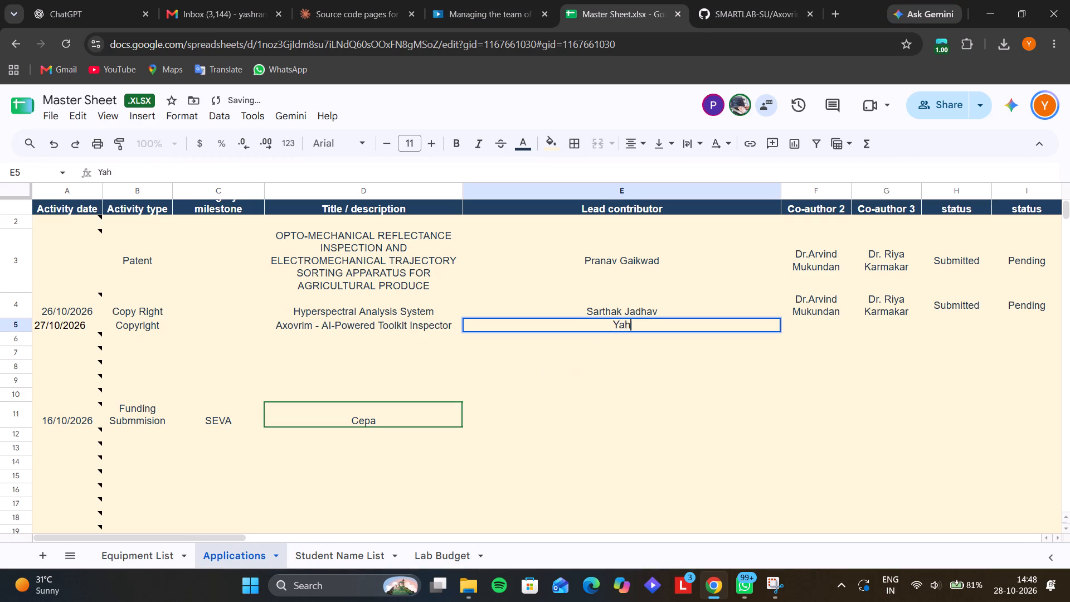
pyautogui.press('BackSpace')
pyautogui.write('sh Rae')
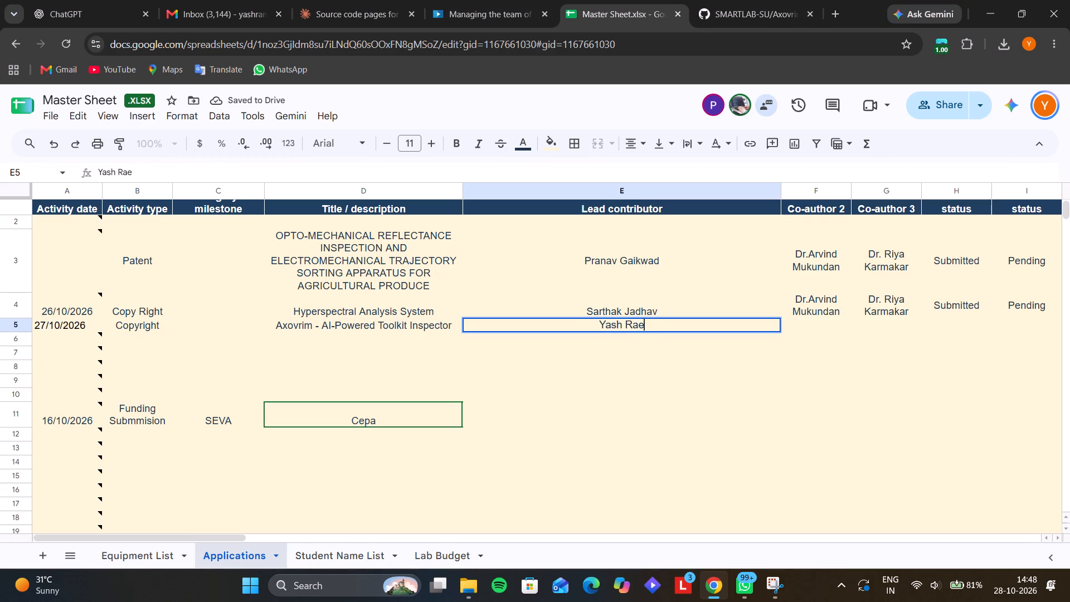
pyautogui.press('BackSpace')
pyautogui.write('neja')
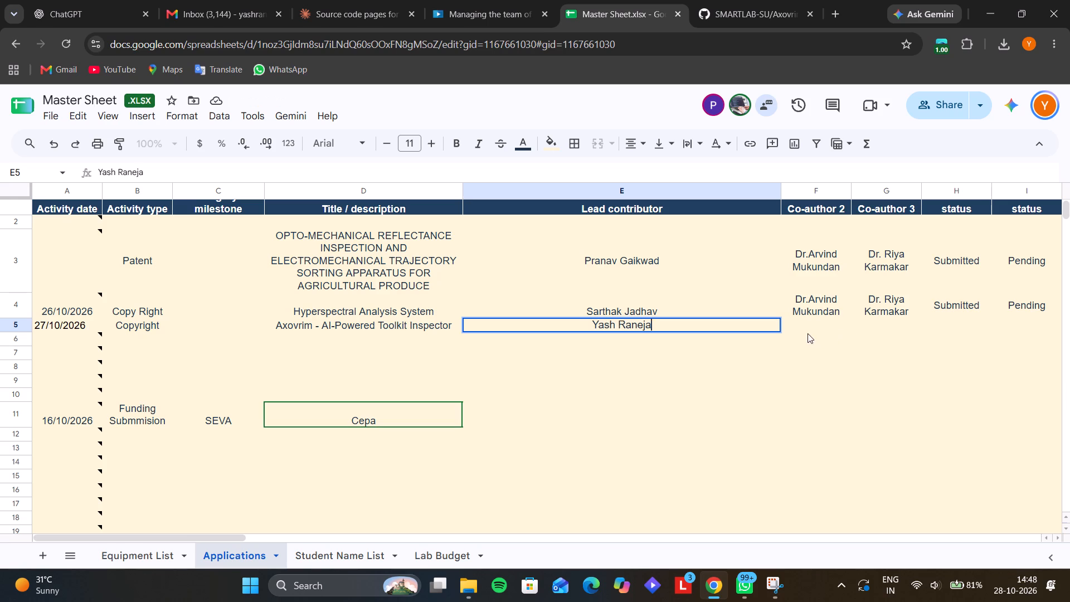
# Fill in row 5's Co-author 2 and Co-author 3 with the same two co-authors as in row 4.
pyautogui.click(808, 333)
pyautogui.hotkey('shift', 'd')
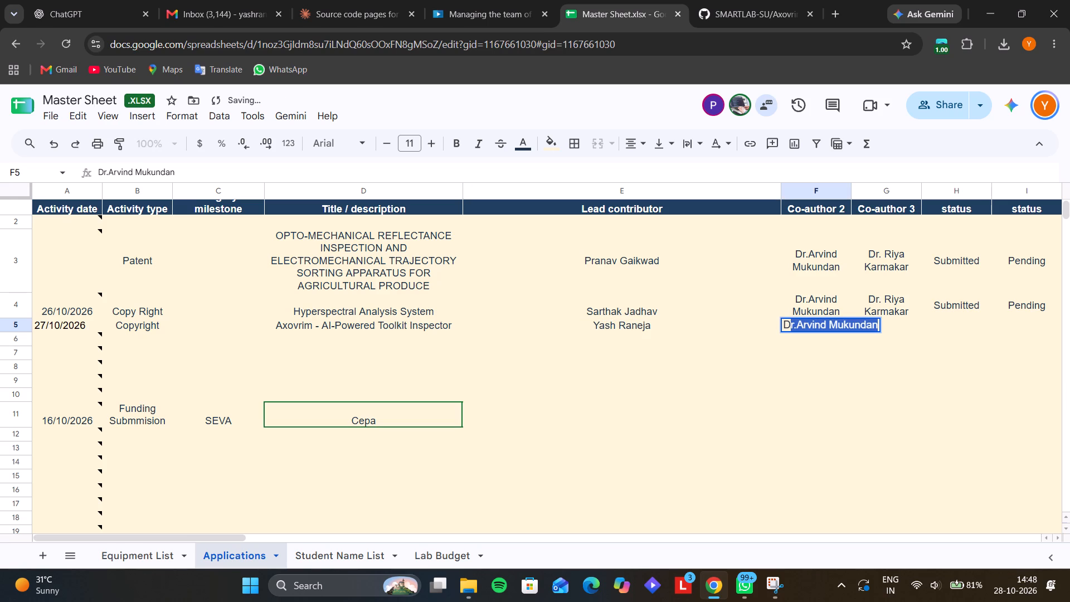
pyautogui.press('Return')
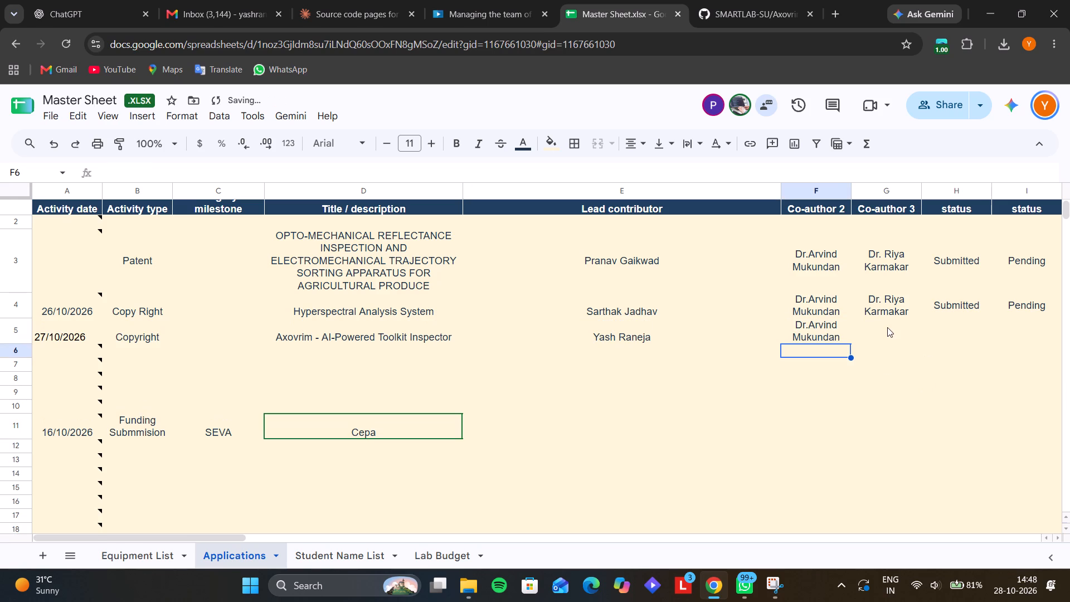
pyautogui.click(887, 327)
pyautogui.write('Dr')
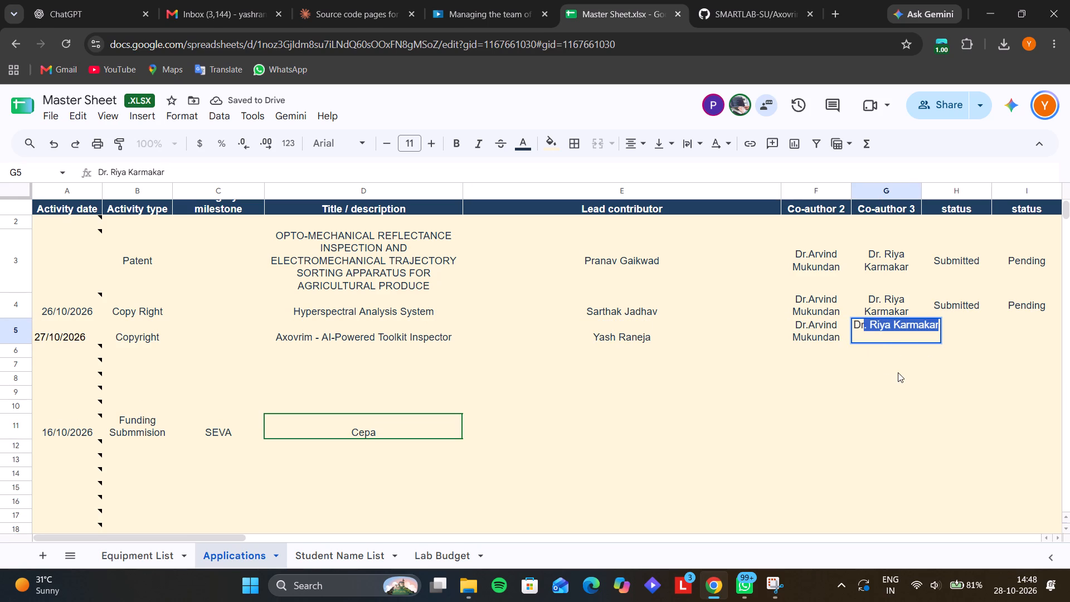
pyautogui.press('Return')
# Set row 5's two status columns to Submitted and Pending, matching the entries above.
pyautogui.click(946, 341)
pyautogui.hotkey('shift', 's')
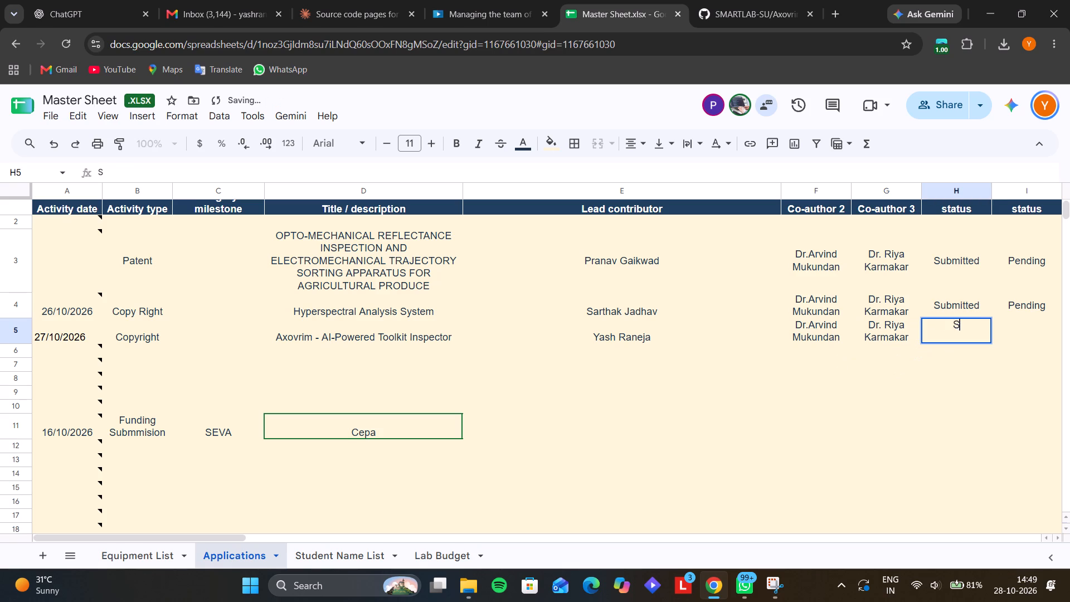
pyautogui.press('Return')
pyautogui.hscroll(-1, 943, 338)
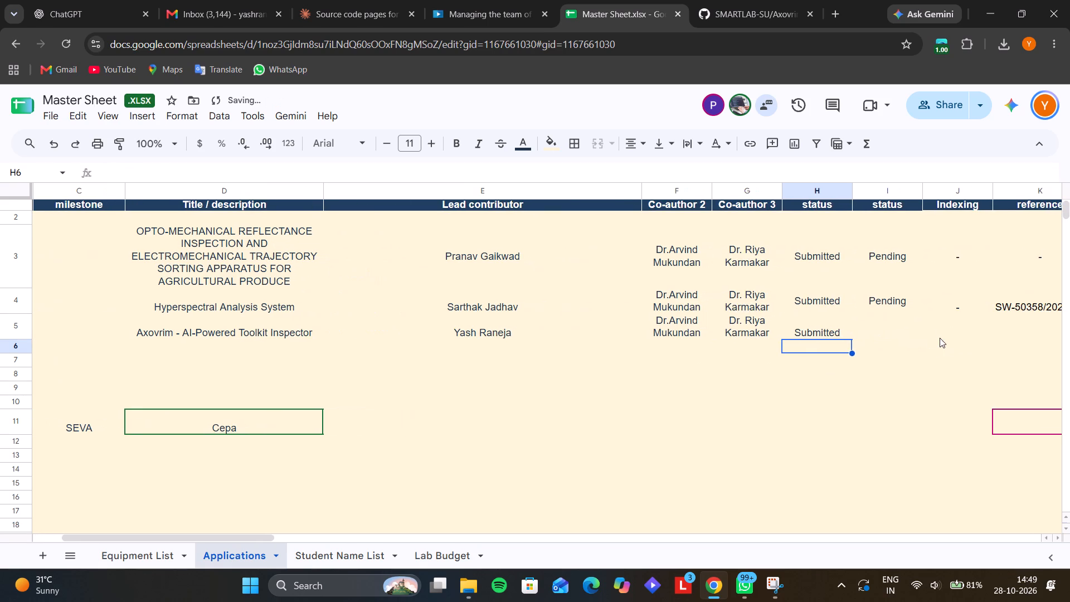
pyautogui.hscroll(-1, 940, 338)
pyautogui.click(886, 324)
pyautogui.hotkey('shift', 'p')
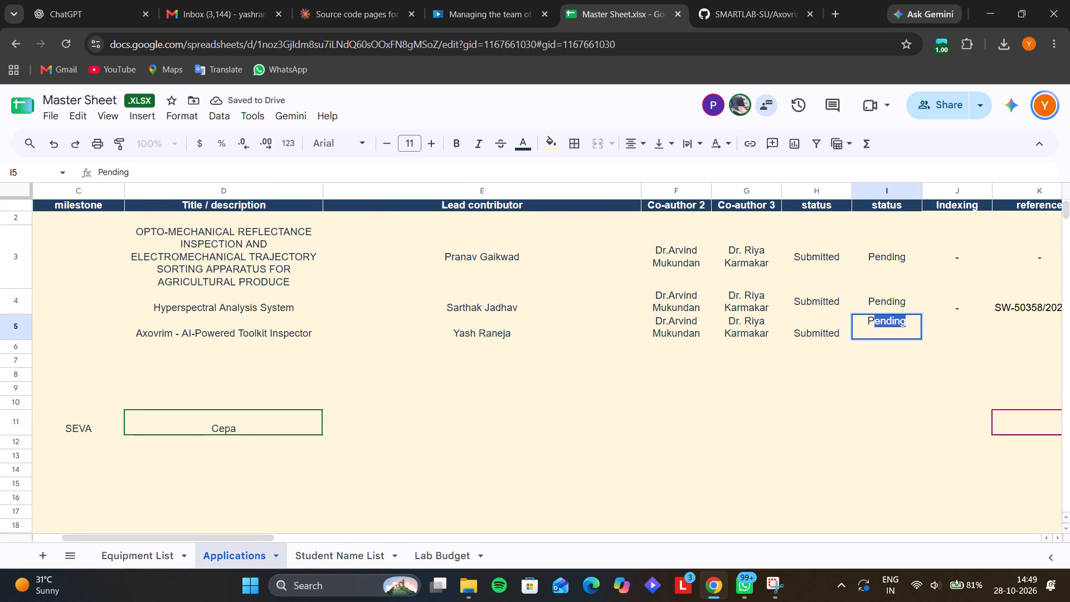
pyautogui.press('Return')
# Select row 5's reference cell and open the downloaded payment receipt PDF to look up the application's reference.
pyautogui.hscroll(-2, 890, 338)
pyautogui.click(815, 333)
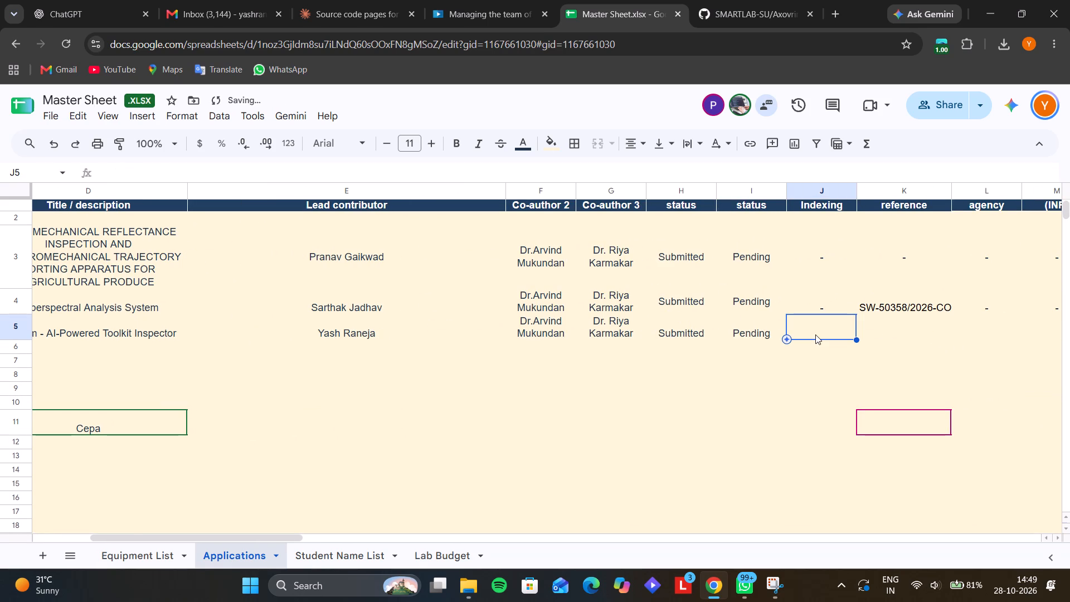
pyautogui.click(914, 331)
pyautogui.click(1004, 41)
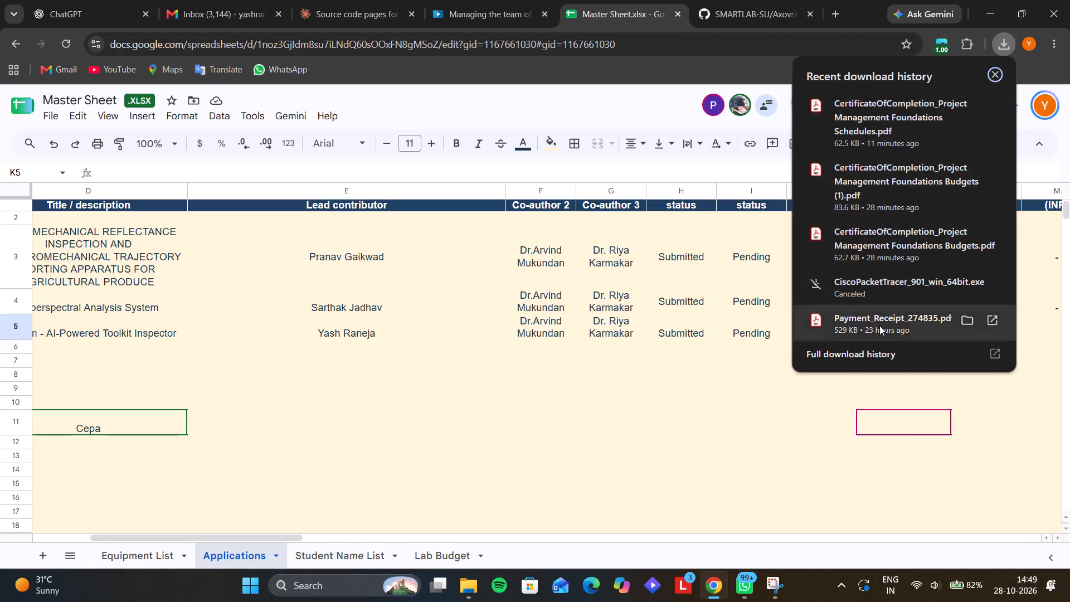
pyautogui.click(879, 326)
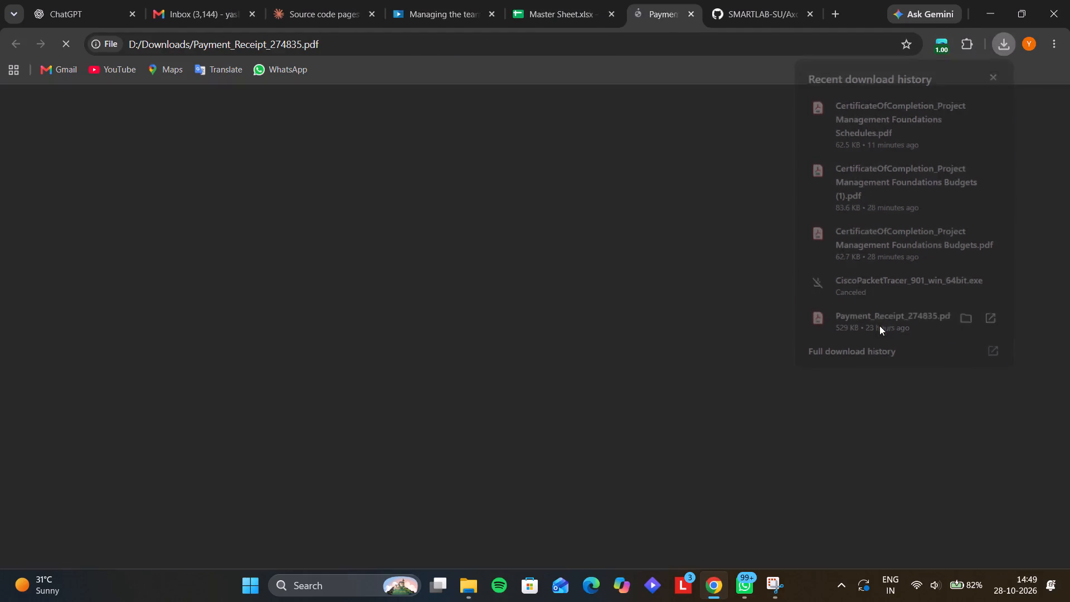
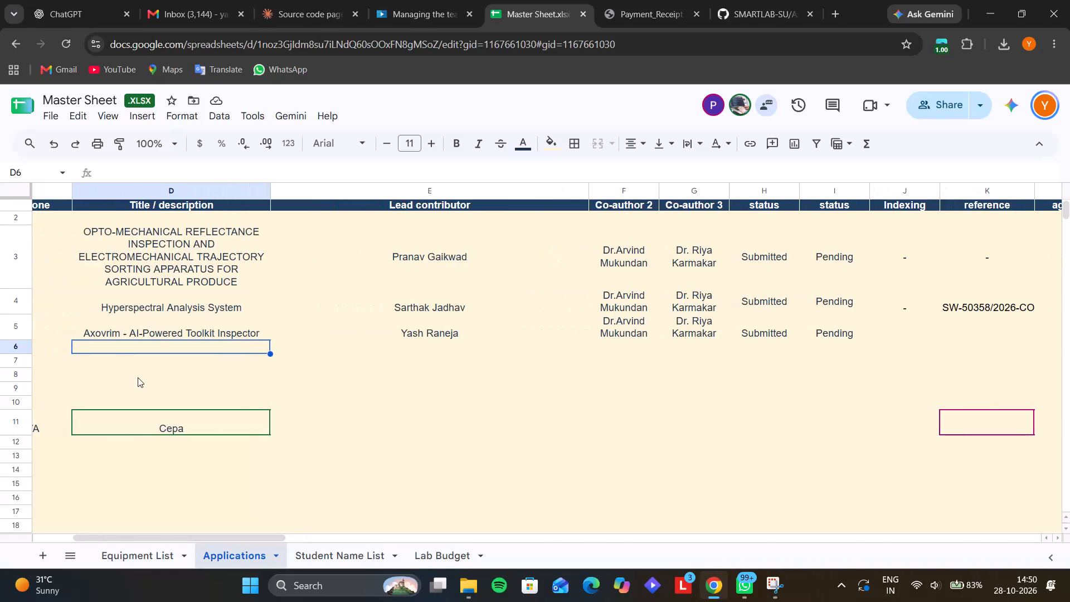
# Look across the Applications sheet's columns, from Activity date to Evidence link, checking the existing application rows.
pyautogui.hscroll(2, 138, 377)
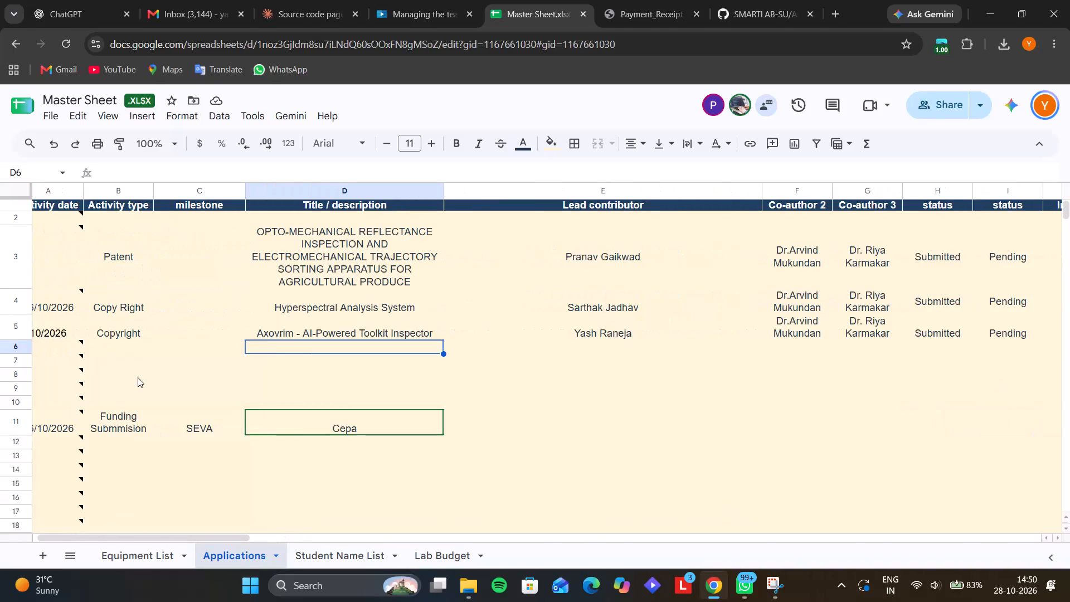
pyautogui.hscroll(1, 118, 355)
pyautogui.hscroll(-5, 818, 404)
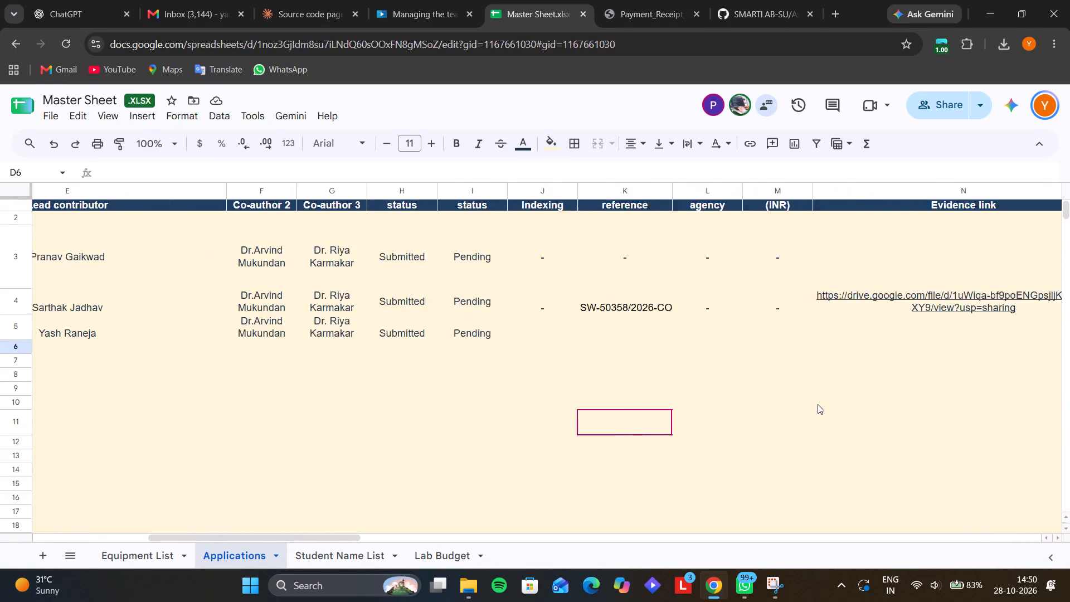
pyautogui.hscroll(-1, 818, 404)
pyautogui.hscroll(1, 689, 375)
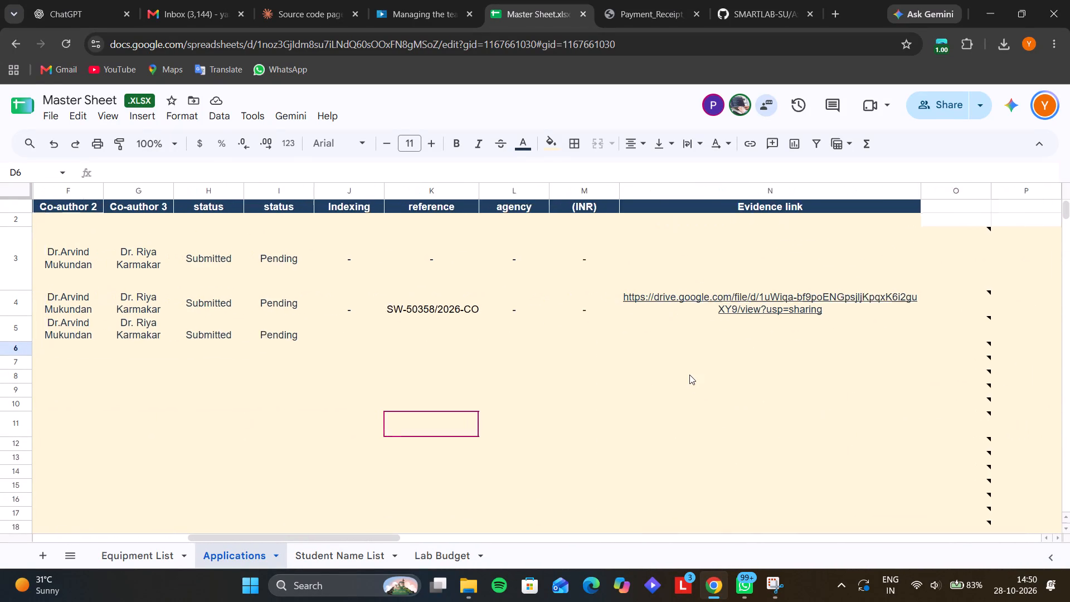
pyautogui.hscroll(1, 689, 375)
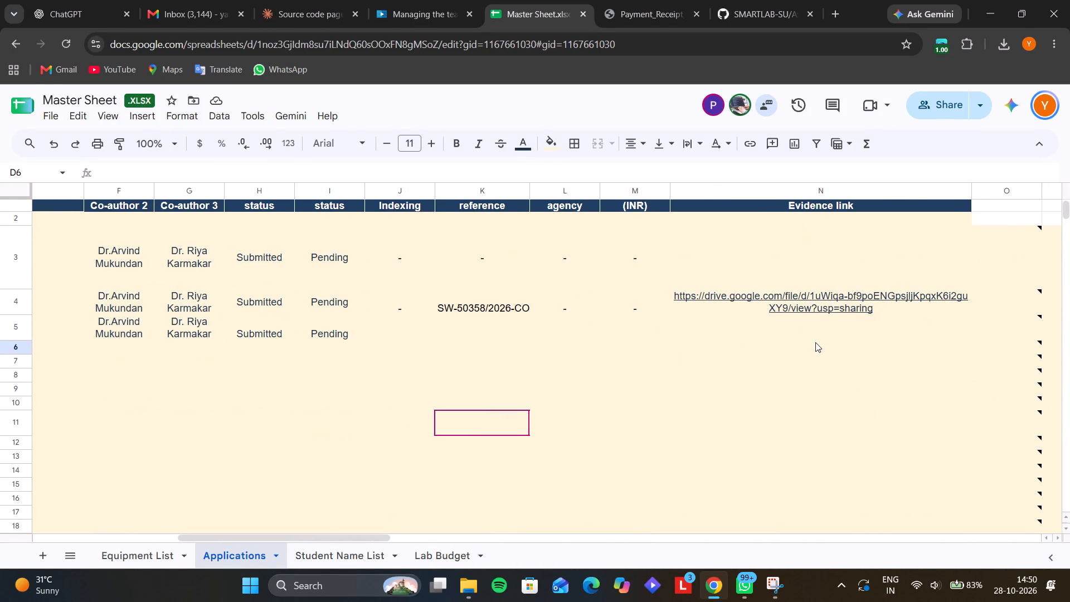
pyautogui.hscroll(3, 634, 352)
pyautogui.hscroll(2, 795, 356)
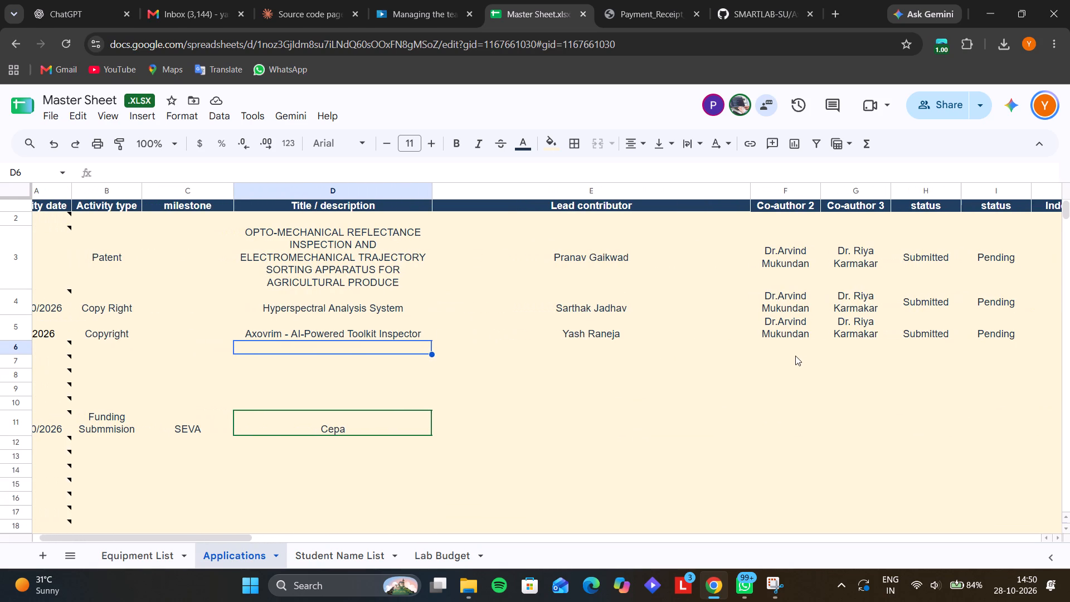
pyautogui.click(67, 351)
pyautogui.click(422, 414)
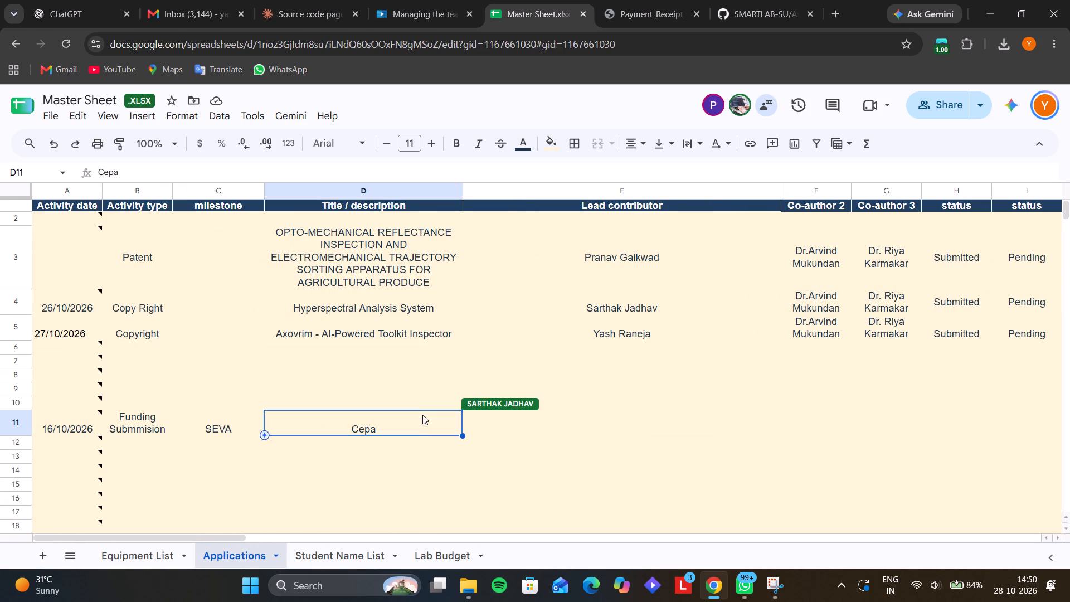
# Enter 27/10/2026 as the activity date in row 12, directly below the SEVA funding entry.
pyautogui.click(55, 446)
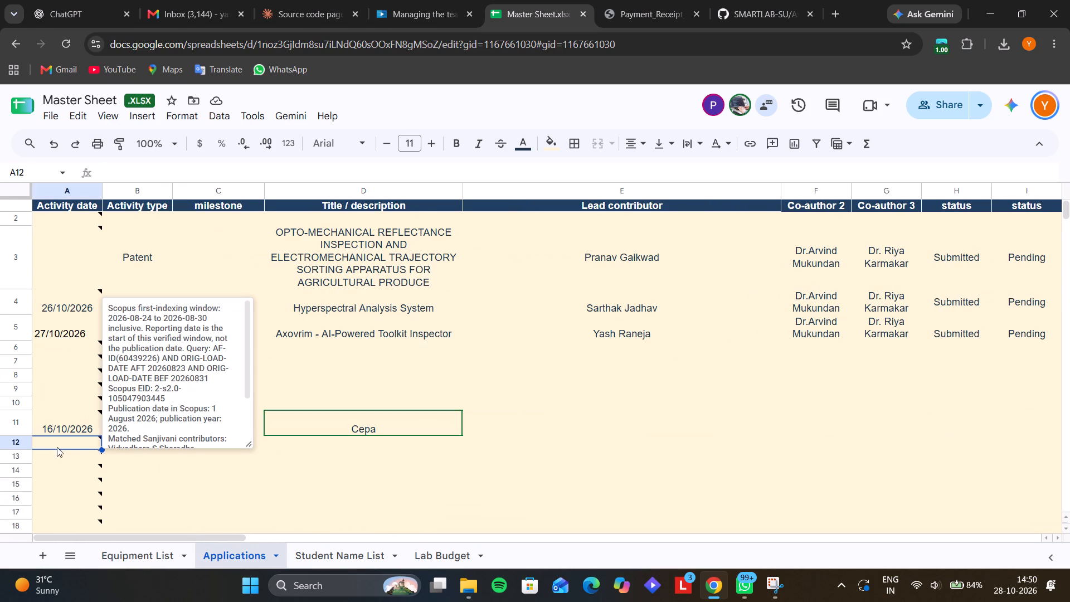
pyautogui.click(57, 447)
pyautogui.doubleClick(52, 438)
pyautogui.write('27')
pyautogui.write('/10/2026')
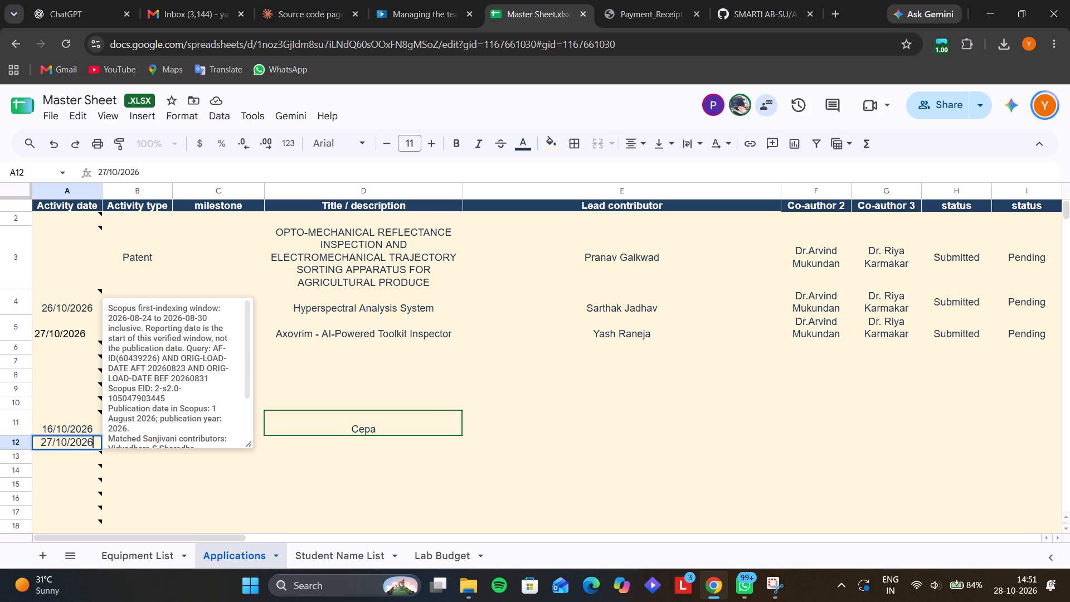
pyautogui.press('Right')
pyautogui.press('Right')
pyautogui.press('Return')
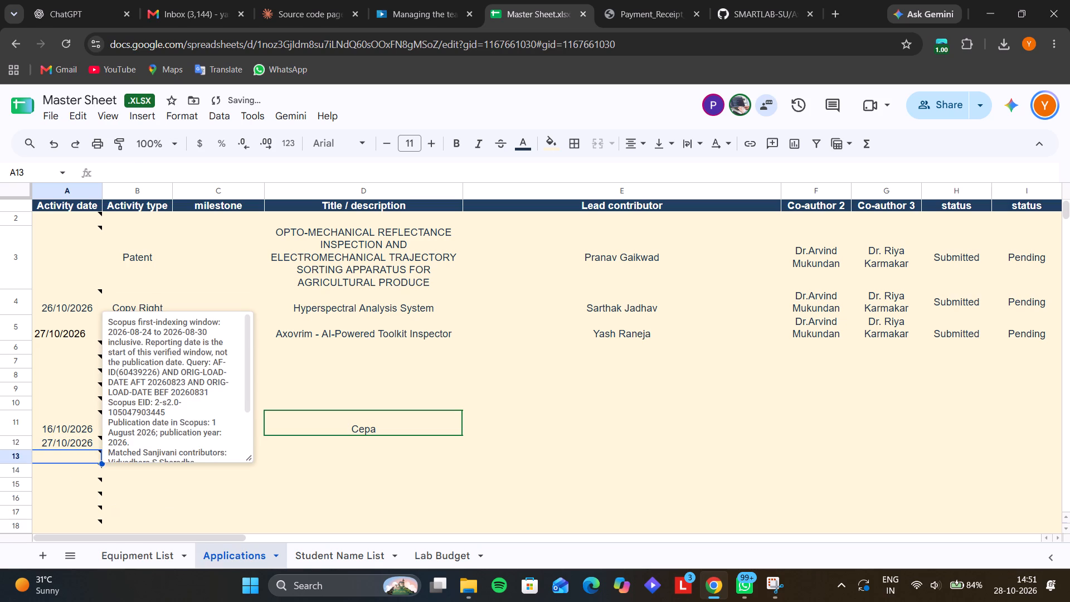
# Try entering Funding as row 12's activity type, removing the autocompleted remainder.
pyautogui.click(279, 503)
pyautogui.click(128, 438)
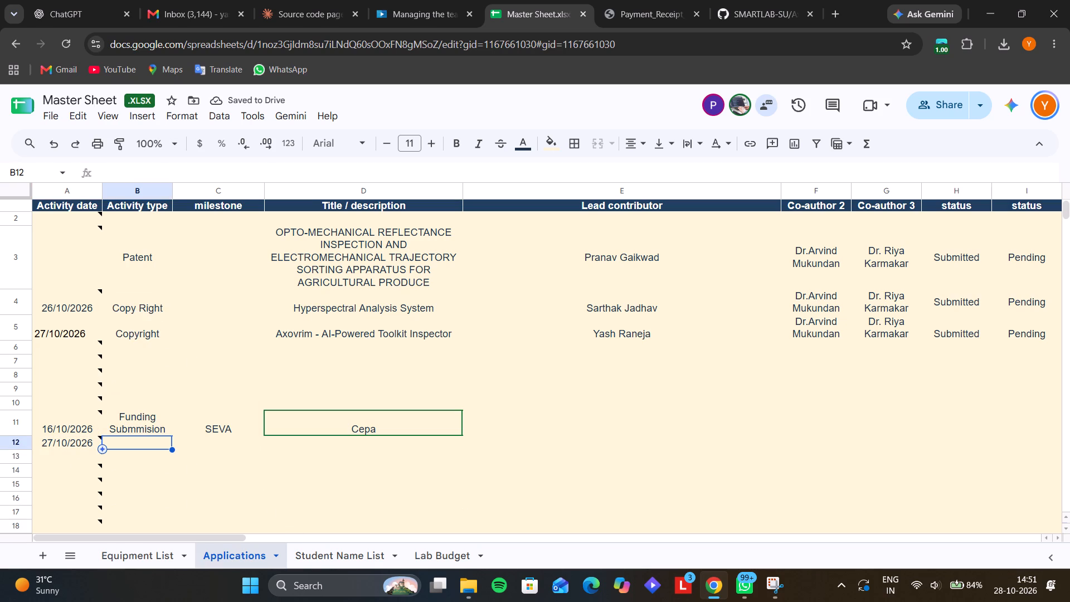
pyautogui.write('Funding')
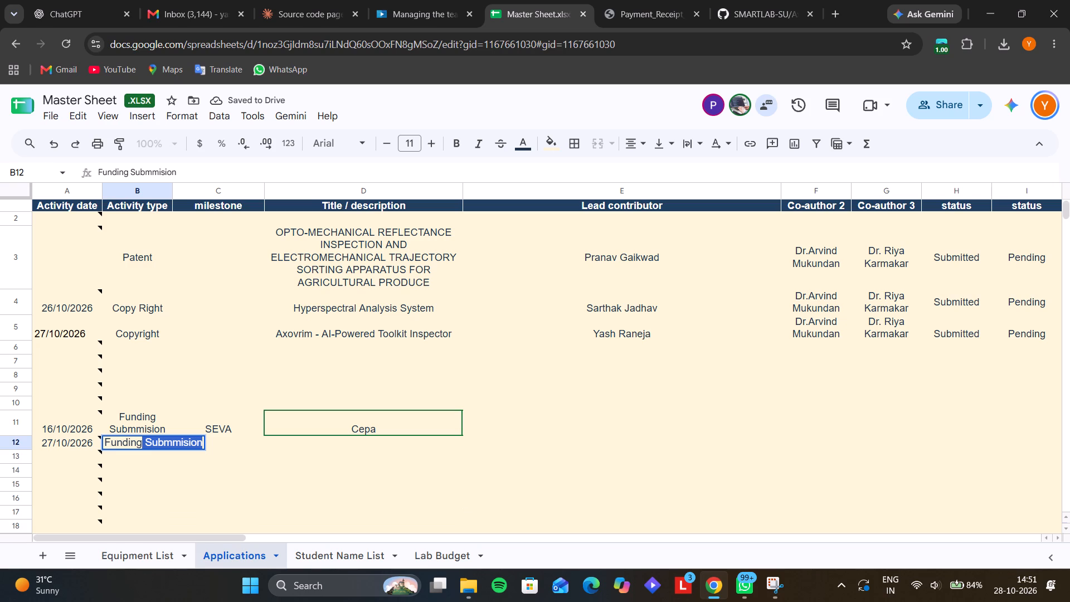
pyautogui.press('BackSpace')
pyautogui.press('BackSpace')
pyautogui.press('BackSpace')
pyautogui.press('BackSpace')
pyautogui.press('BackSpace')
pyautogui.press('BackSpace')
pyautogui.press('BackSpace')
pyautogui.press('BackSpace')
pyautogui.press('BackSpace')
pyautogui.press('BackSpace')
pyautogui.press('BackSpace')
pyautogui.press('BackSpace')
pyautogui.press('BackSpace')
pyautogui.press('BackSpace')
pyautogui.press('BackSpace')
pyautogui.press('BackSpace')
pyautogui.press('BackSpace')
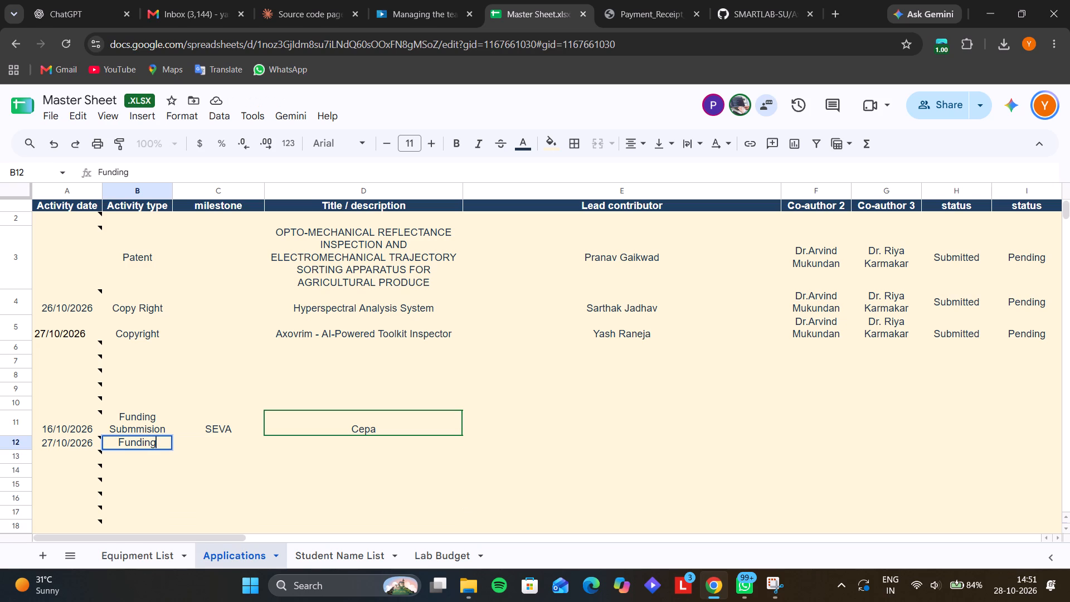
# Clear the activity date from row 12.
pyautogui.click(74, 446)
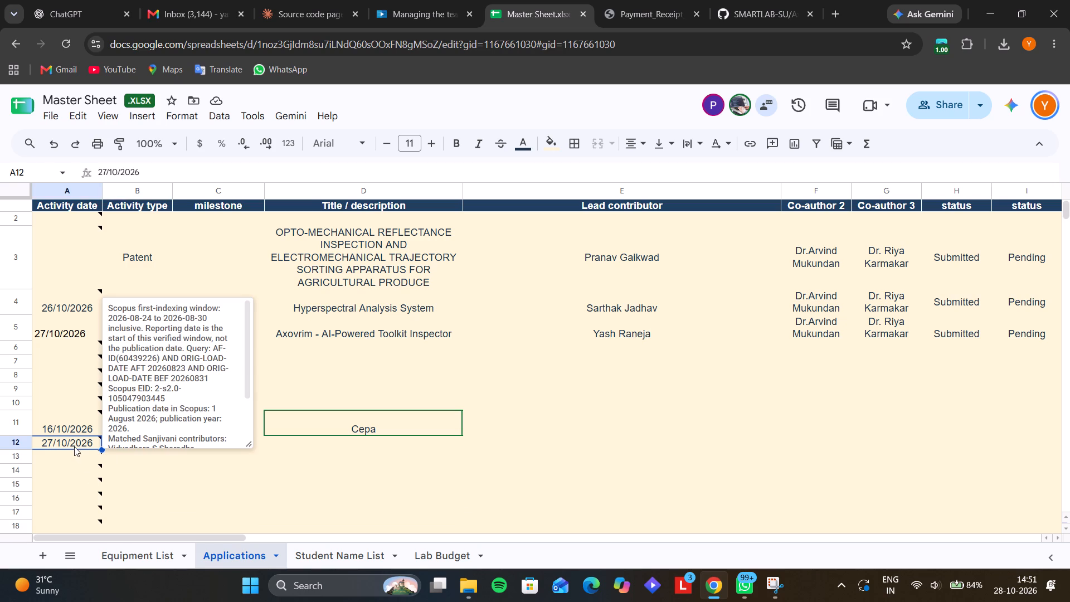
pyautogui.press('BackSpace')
# Enter 26/10/2026 as the activity date in row 17 to start a separate funding entry.
pyautogui.scroll(-1, 74, 446)
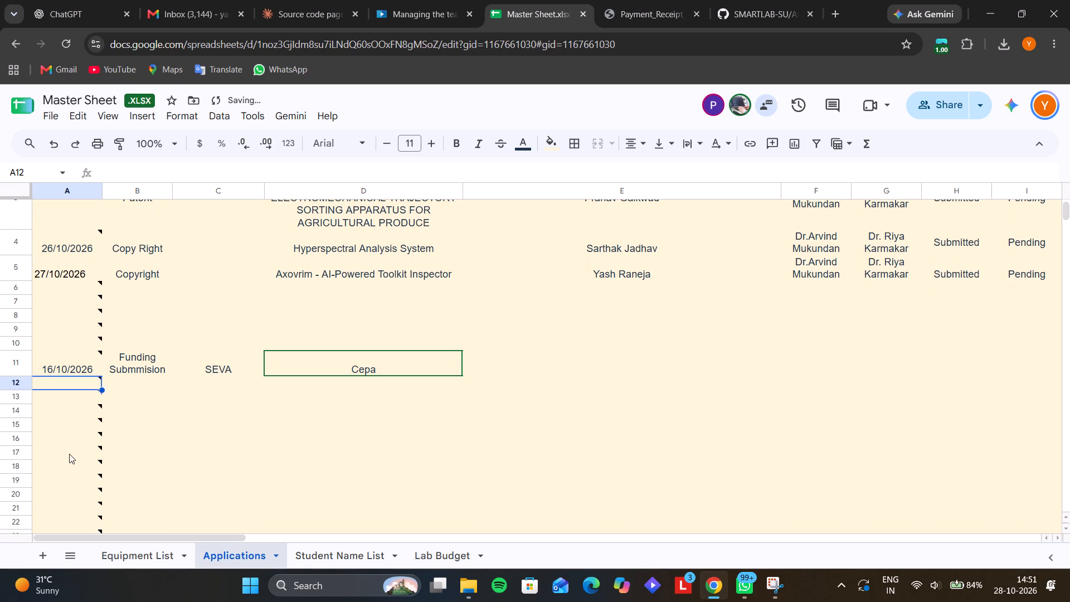
pyautogui.click(69, 452)
pyautogui.press('1')
pyautogui.press('BackSpace')
pyautogui.press('2')
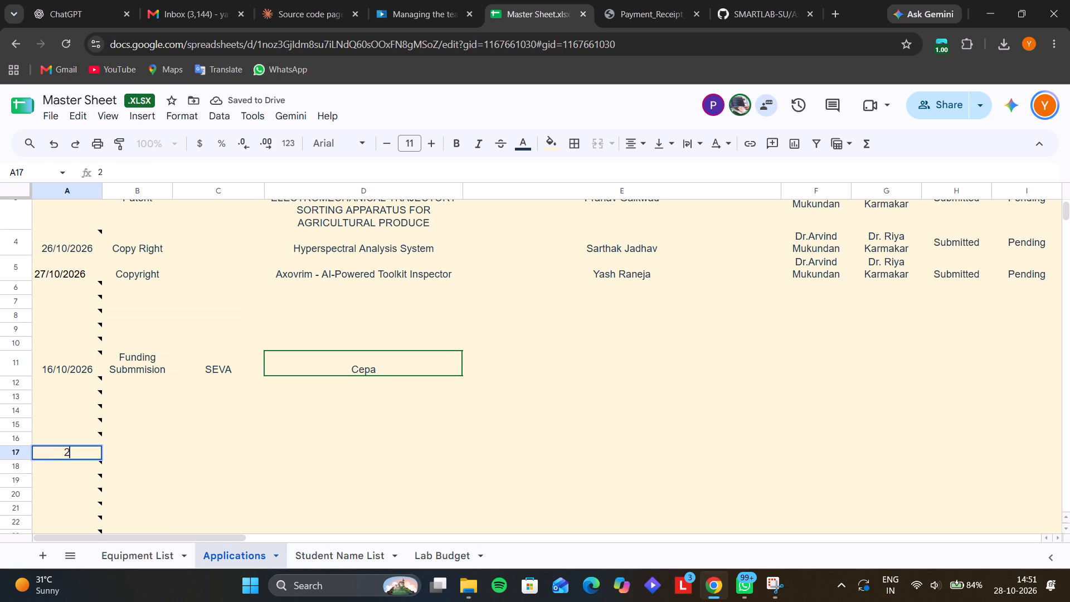
pyautogui.press('8')
pyautogui.press('BackSpace')
pyautogui.write('6/10/1')
pyautogui.press('BackSpace')
pyautogui.write('2026')
pyautogui.press('Right')
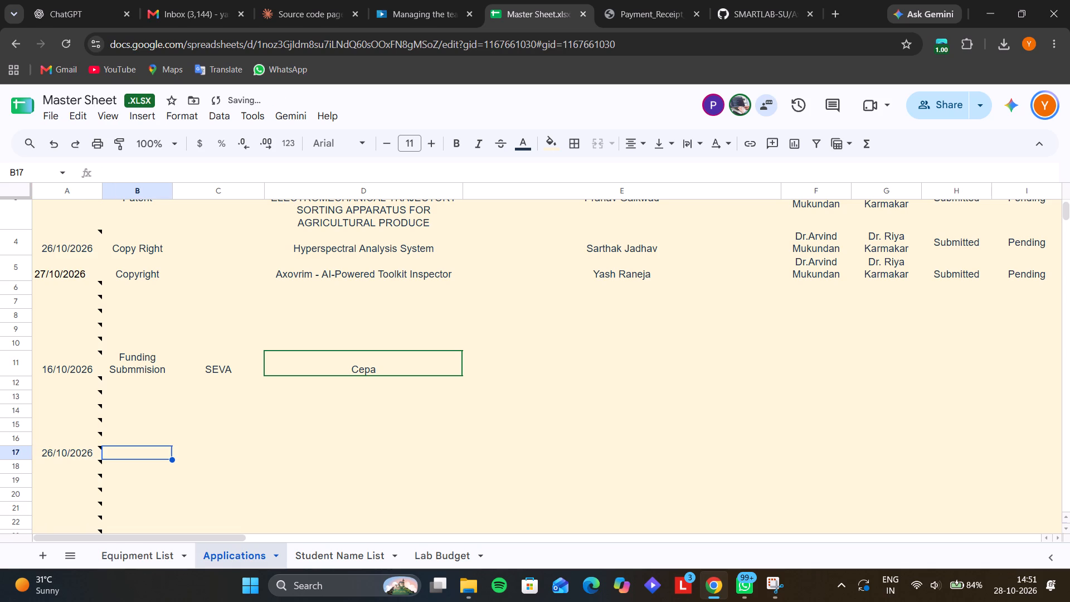
# Fill in row 17's activity type as Funding Submission and its category / milestone as IIT-TIH.
pyautogui.write('Funding Submission')
pyautogui.press('Return')
pyautogui.press('Right')
pyautogui.press('Up')
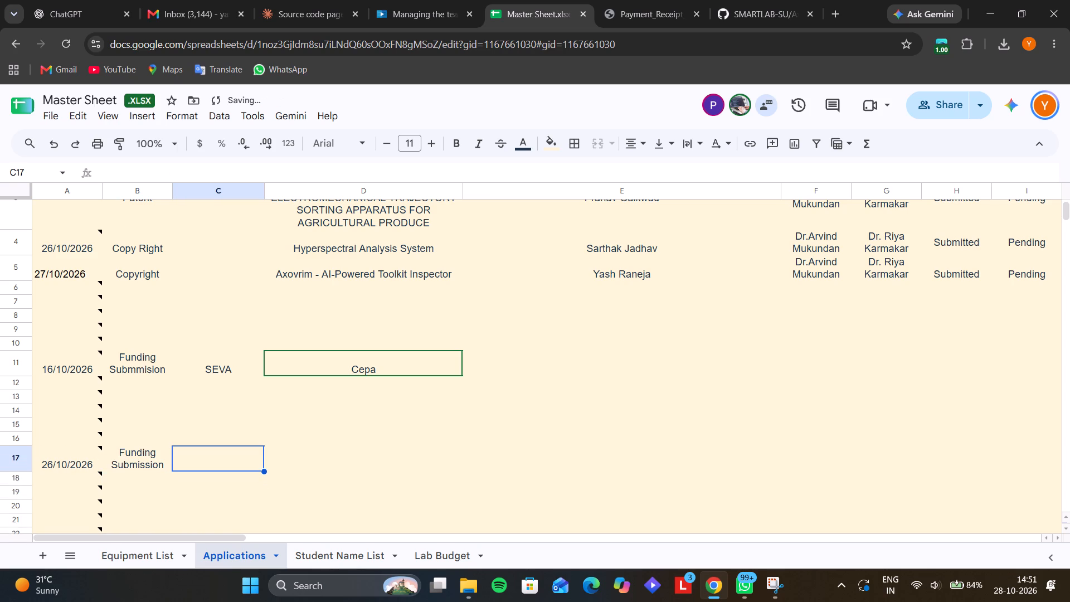
pyautogui.write('IIT')
pyautogui.hotkey('shift', '_')
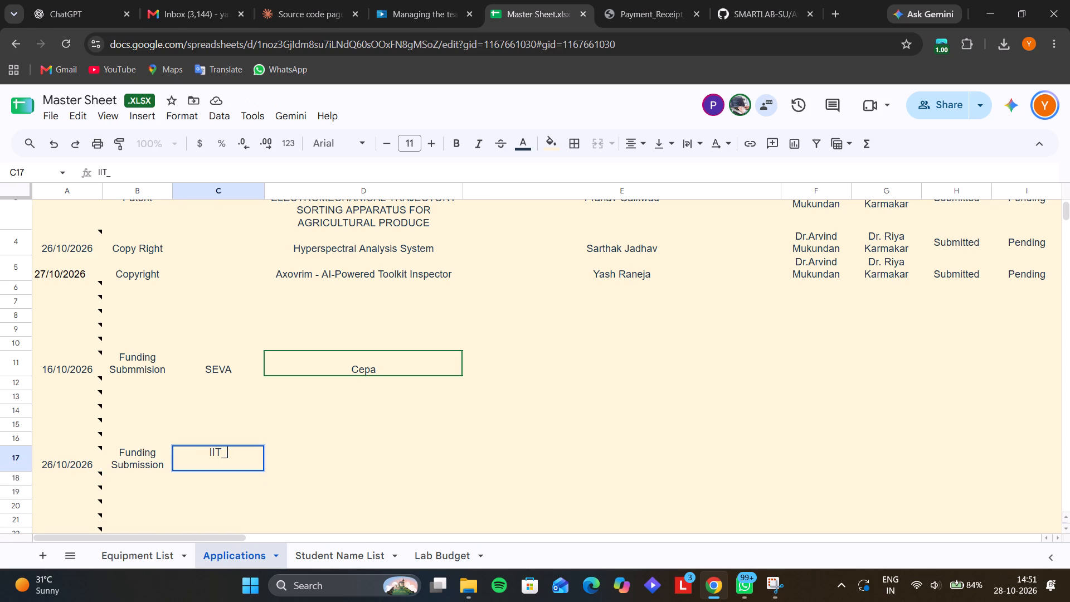
pyautogui.hotkey('shift', 'BackSpace')
pyautogui.write('-TIH')
pyautogui.press('Right')
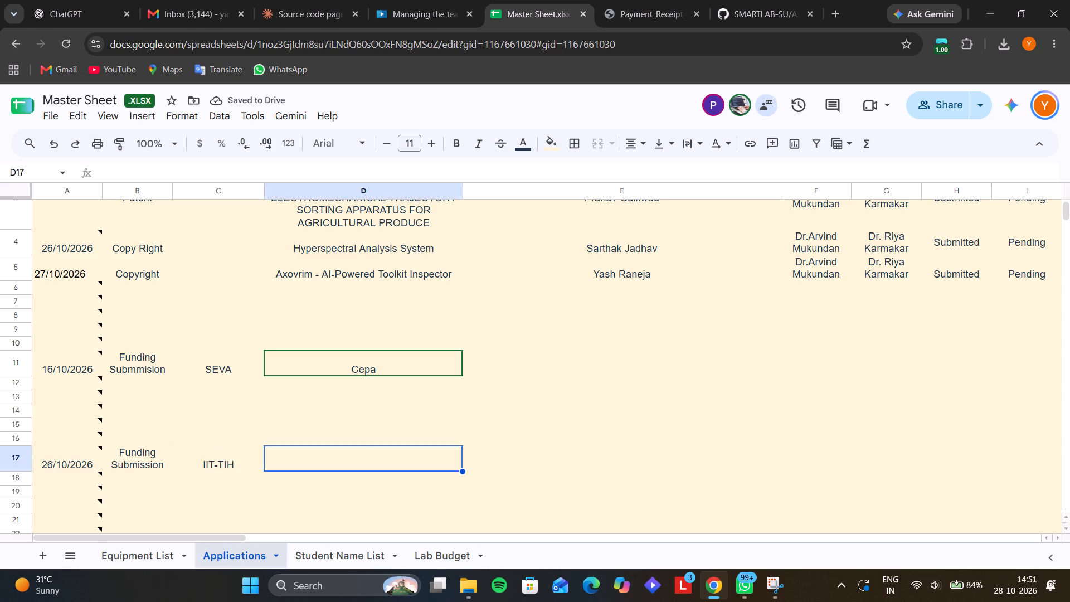
# Enter "SAVE - Spectrum Aided Vision Enhancer" as row 17's title / description.
pyautogui.write('SA')
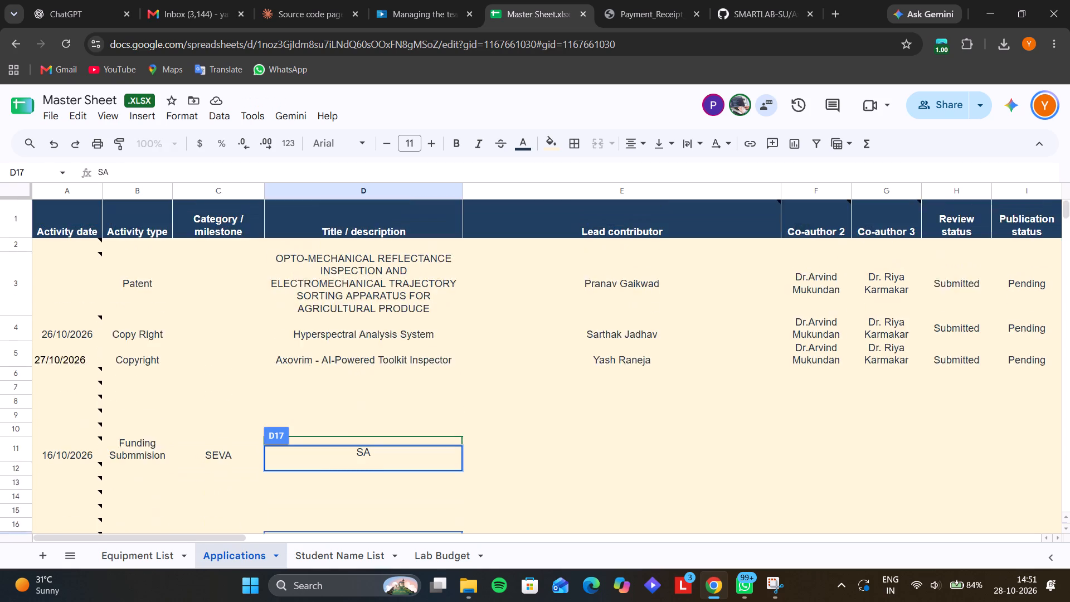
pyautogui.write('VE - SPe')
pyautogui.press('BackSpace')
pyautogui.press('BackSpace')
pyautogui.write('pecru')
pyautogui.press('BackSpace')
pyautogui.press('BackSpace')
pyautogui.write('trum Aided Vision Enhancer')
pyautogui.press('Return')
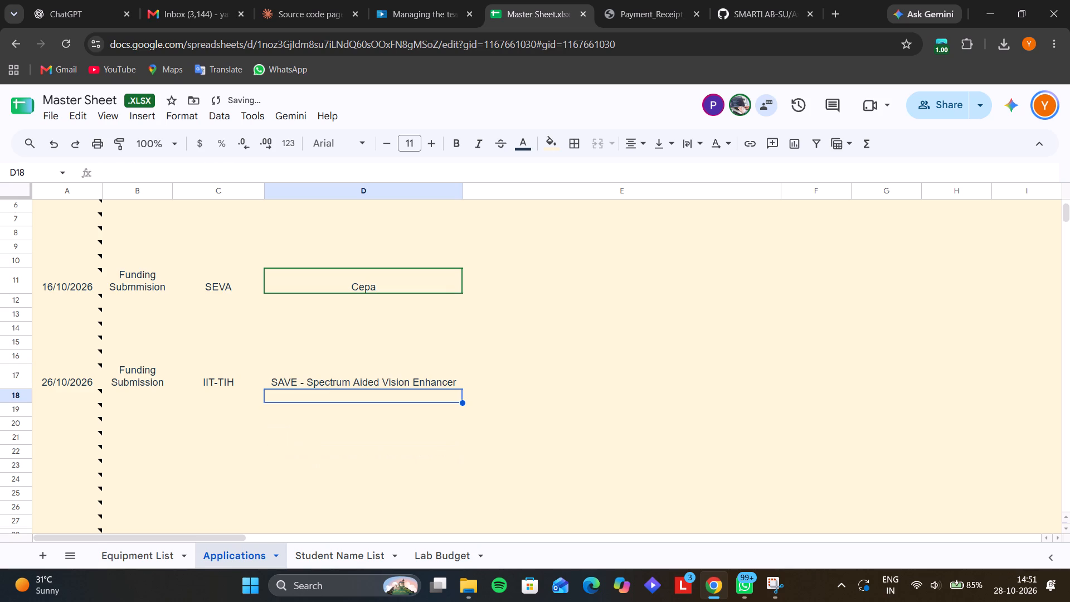
# Fill in row 17's Co-author 2 with the same co-author as in the copyright entries above.
pyautogui.click(504, 382)
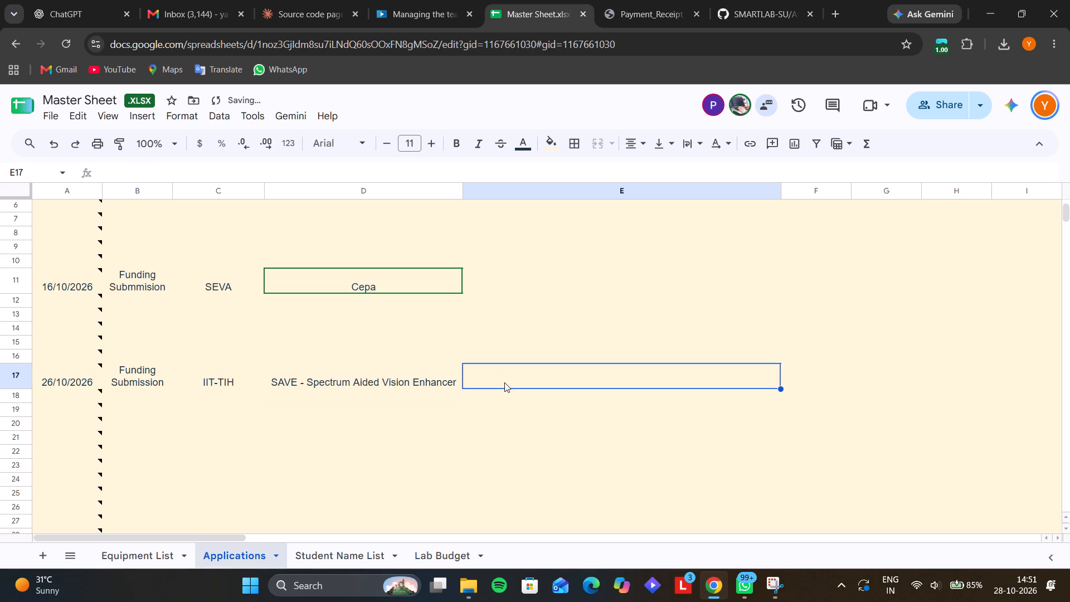
pyautogui.scroll(3, 677, 438)
pyautogui.scroll(-1, 680, 438)
pyautogui.scroll(1, 680, 438)
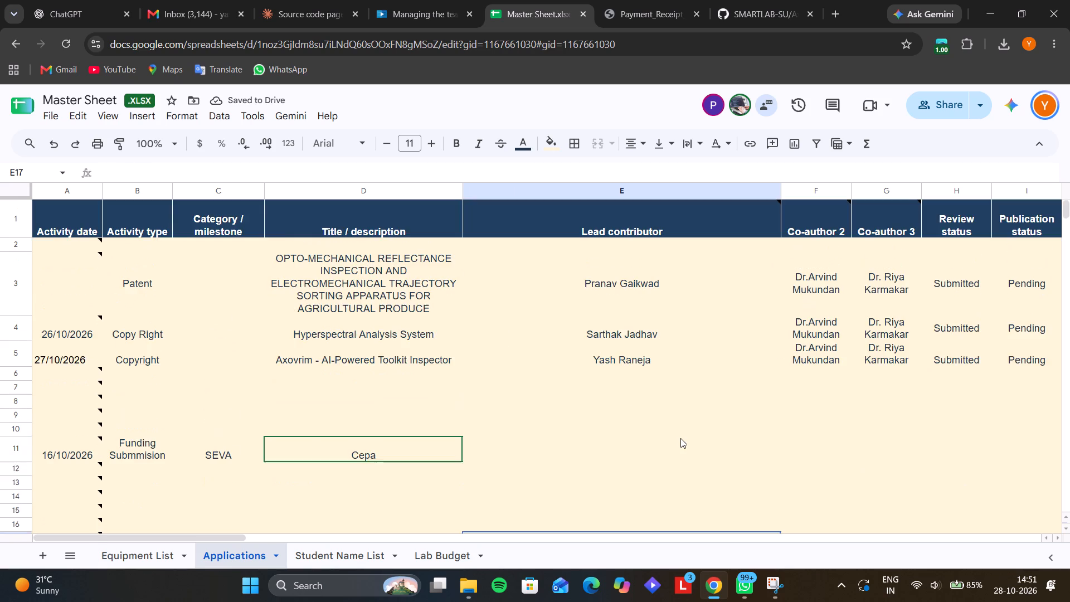
pyautogui.scroll(-1, 680, 438)
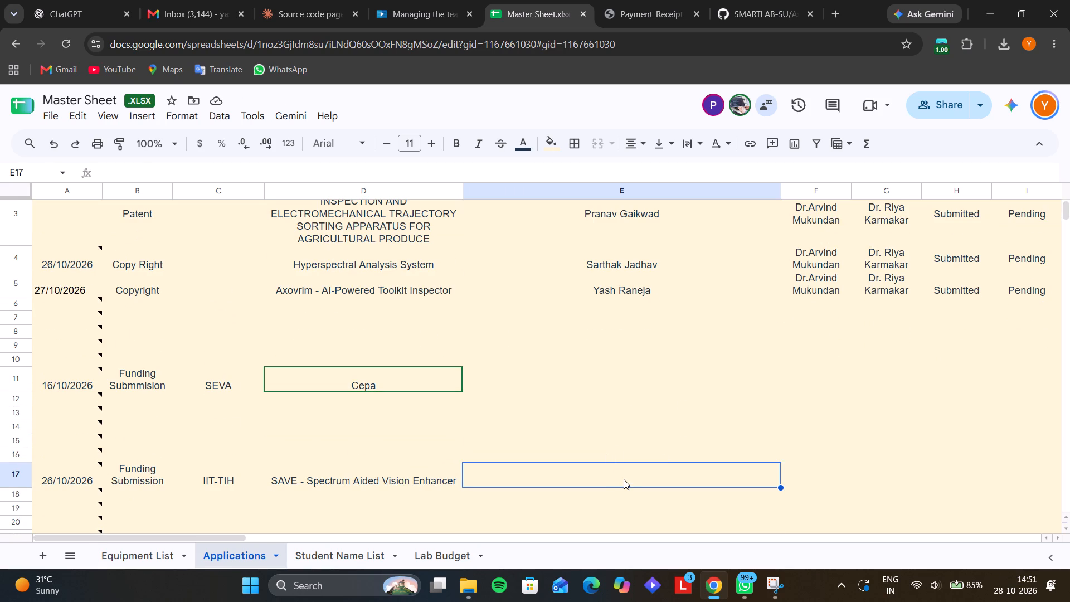
pyautogui.scroll(2, 628, 491)
pyautogui.scroll(-2, 369, 469)
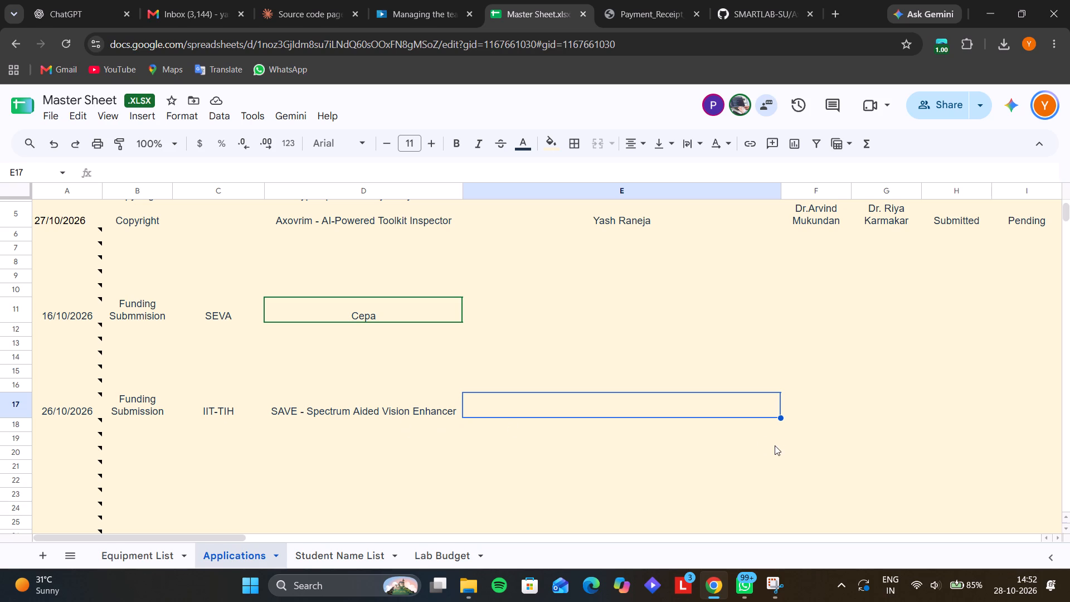
pyautogui.click(820, 402)
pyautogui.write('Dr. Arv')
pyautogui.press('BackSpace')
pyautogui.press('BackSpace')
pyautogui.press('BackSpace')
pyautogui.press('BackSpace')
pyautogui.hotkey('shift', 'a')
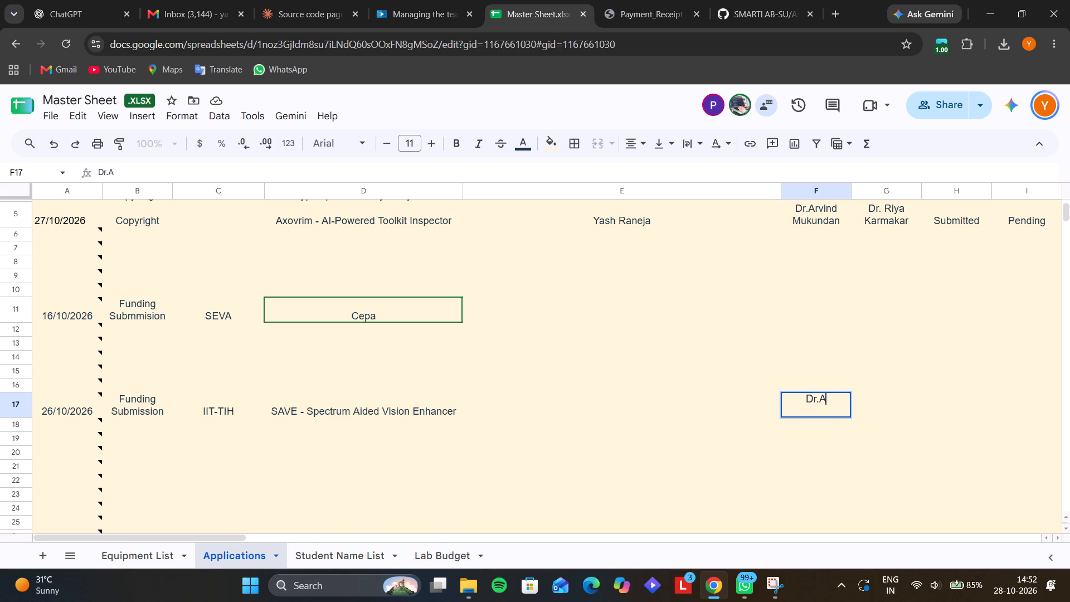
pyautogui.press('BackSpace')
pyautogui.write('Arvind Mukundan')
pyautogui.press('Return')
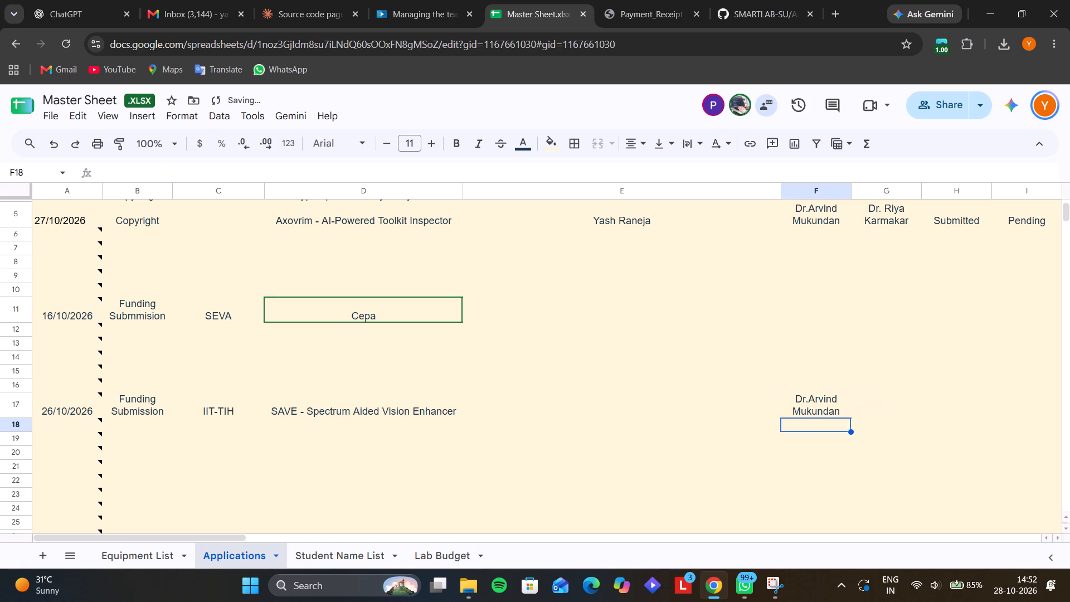
# Fill in row 17's Co-author 3 with the same co-author as in the copyright entries above.
pyautogui.click(899, 406)
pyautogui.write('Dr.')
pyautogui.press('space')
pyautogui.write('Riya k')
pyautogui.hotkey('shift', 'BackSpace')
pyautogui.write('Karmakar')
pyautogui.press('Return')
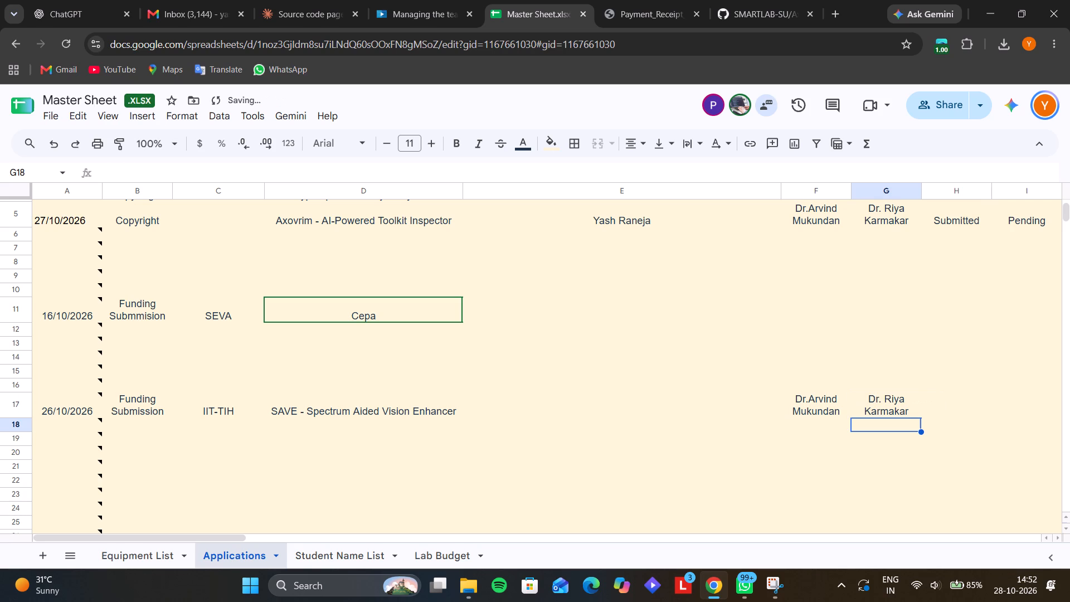
# Set row 17's review status to Submitted and its publication status to Pending.
pyautogui.click(966, 404)
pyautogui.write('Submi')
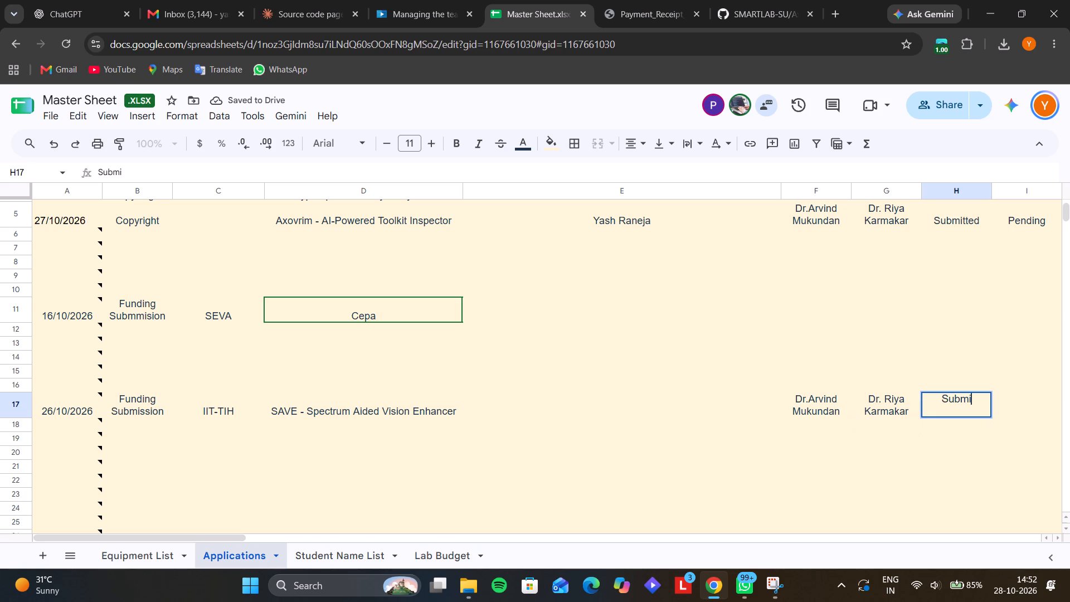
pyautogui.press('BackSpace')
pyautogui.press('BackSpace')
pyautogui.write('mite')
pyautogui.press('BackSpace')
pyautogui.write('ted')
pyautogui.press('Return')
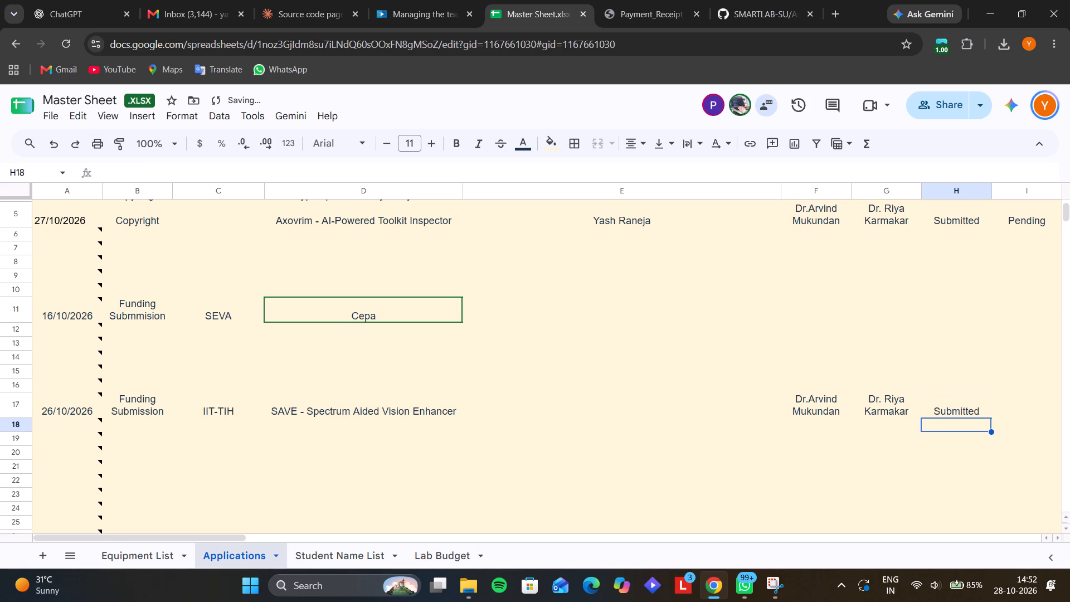
pyautogui.click(1011, 407)
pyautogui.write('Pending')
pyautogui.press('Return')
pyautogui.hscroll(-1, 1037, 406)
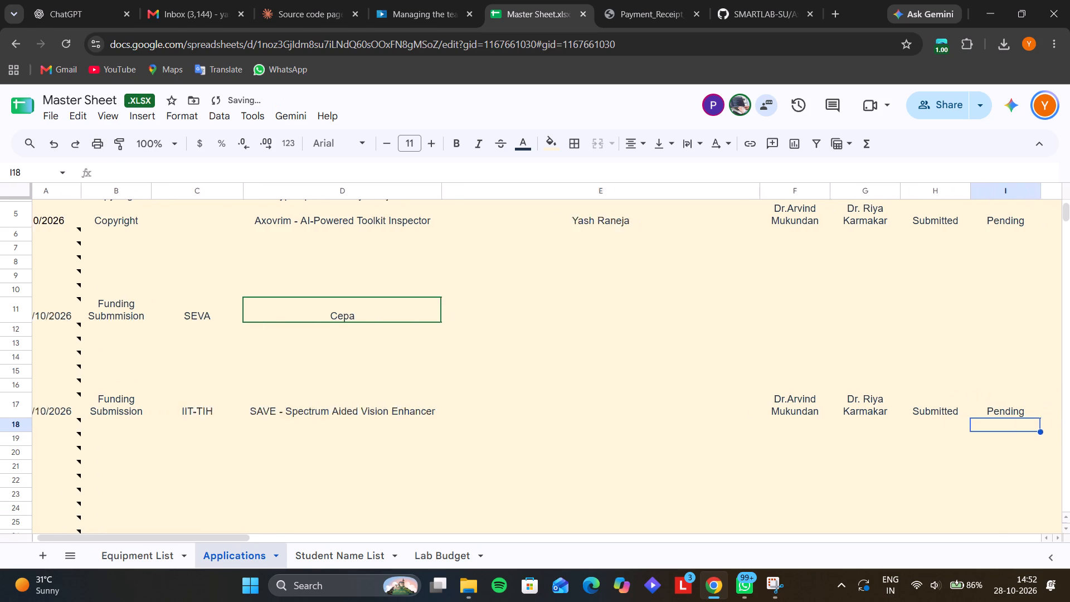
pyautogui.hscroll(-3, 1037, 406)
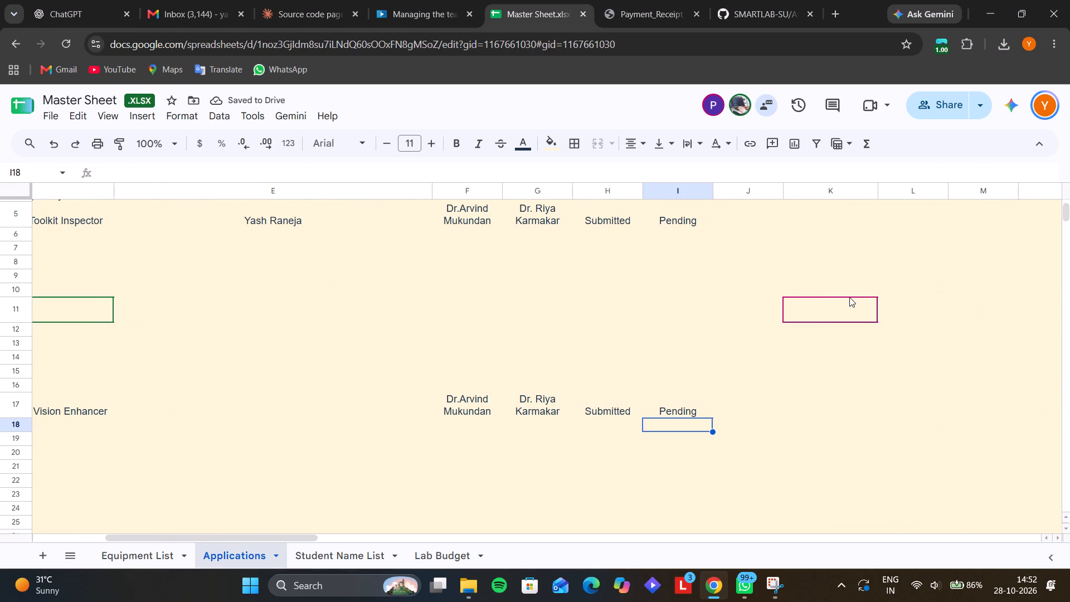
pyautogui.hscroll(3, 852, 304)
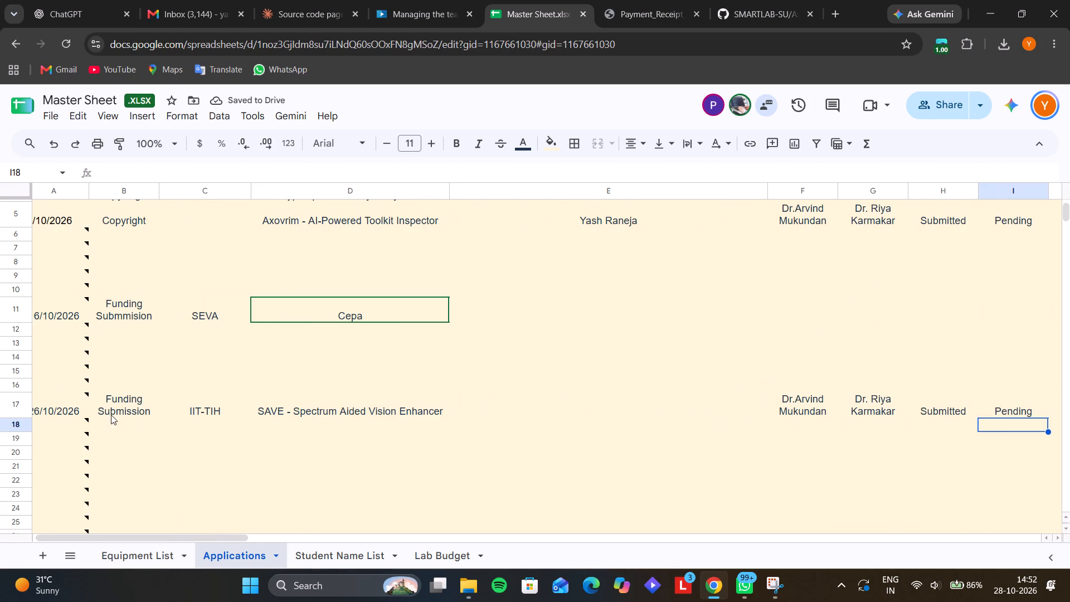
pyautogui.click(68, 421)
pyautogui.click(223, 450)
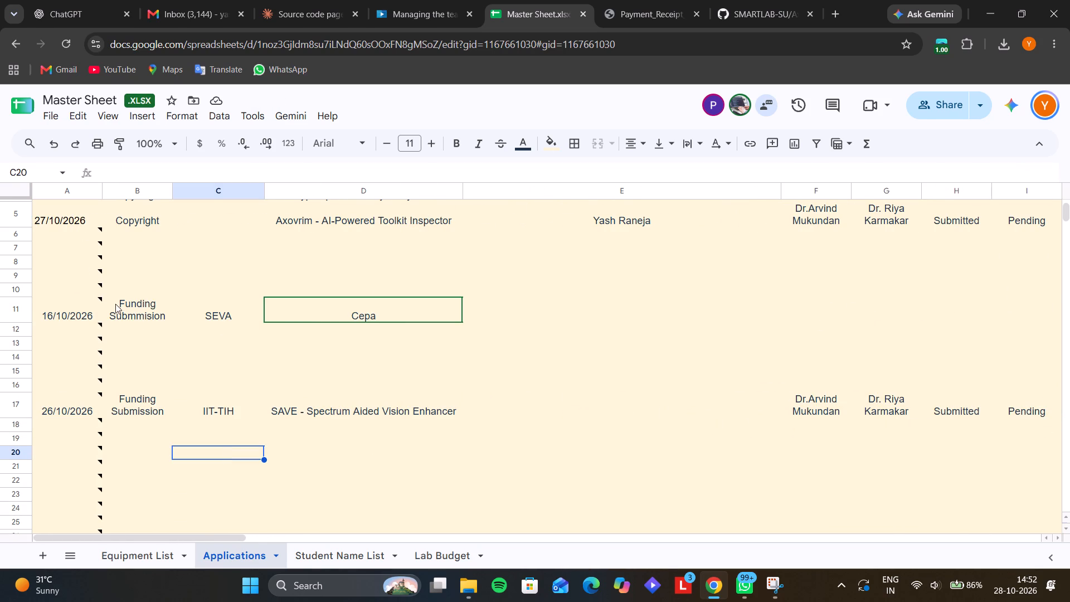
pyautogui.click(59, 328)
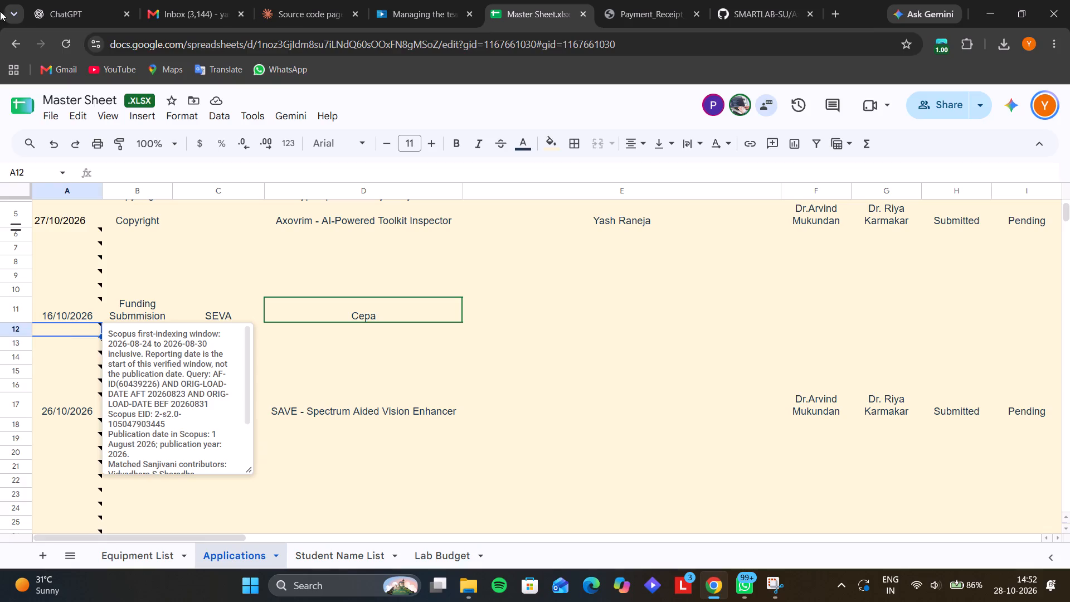
# Open a new blank browser tab ready for a web address or search.
pyautogui.click(834, 9)
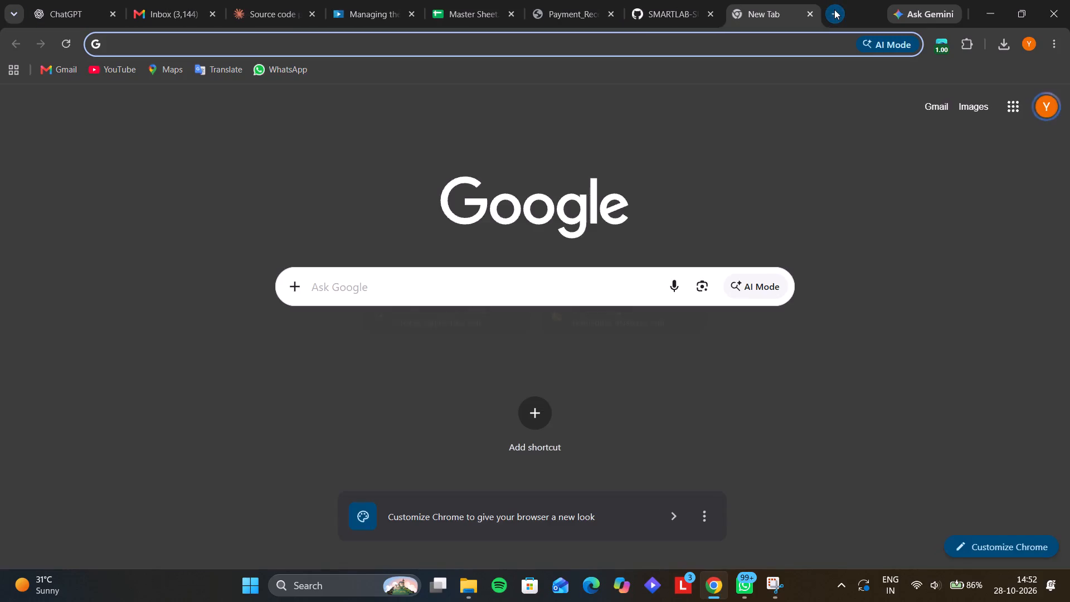
pyautogui.click(834, 9)
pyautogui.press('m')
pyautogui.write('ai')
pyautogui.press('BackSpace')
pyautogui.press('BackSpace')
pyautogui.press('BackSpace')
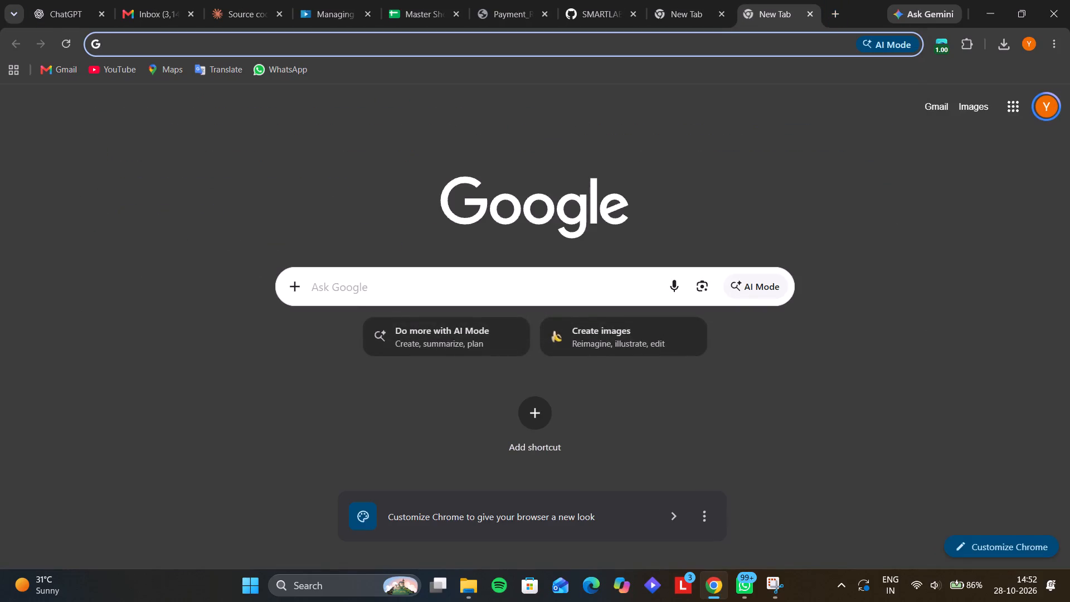
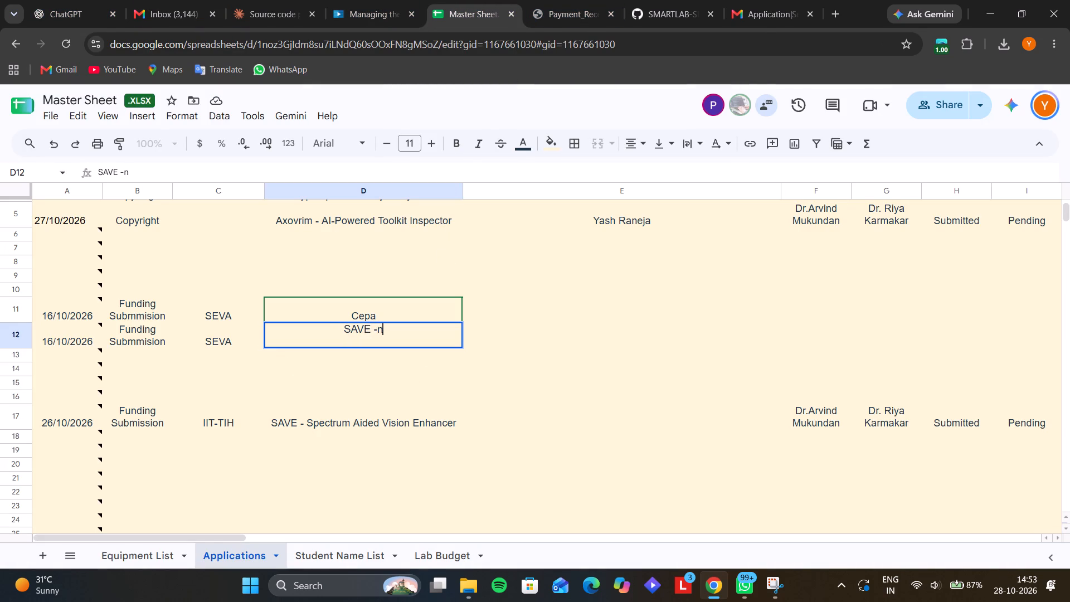
# Complete row 12's title / description as "SAVE - Spectrum Aided Vision Enhancer".
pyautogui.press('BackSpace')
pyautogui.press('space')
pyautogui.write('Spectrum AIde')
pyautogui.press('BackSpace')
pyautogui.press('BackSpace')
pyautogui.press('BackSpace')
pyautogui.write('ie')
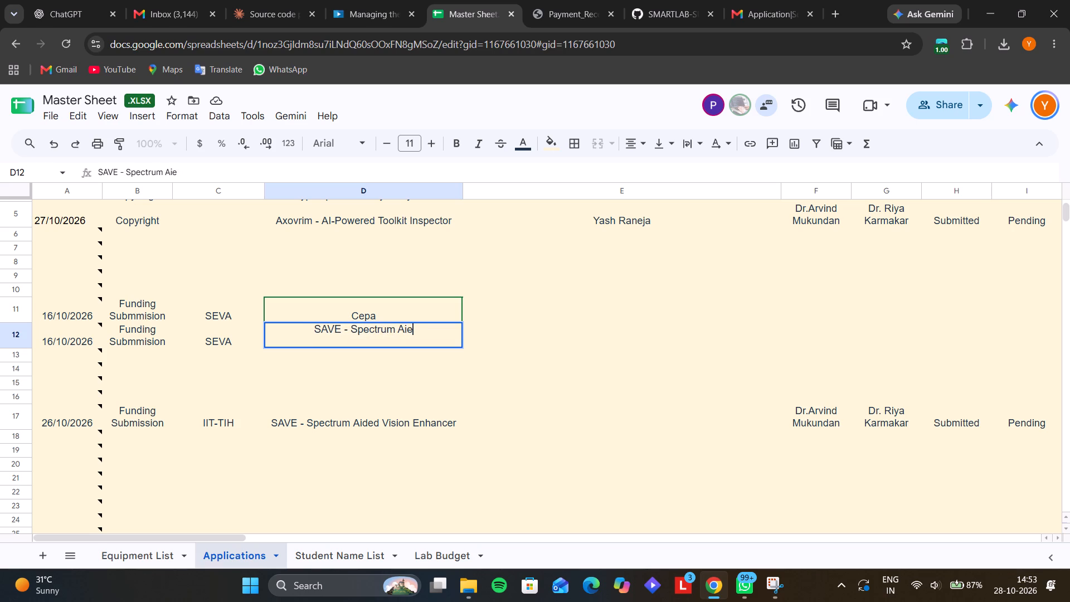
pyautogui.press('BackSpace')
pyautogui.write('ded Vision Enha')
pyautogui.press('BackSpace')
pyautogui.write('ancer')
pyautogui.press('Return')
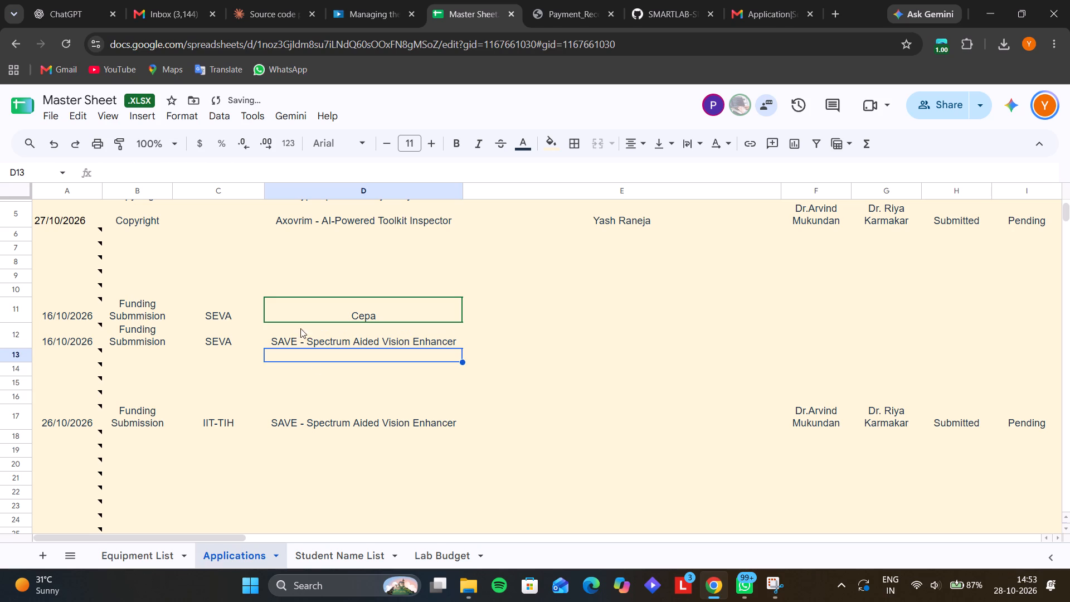
# Enter the same person's name in row 12's column E as in the row 5 Copyright entry.
pyautogui.click(563, 333)
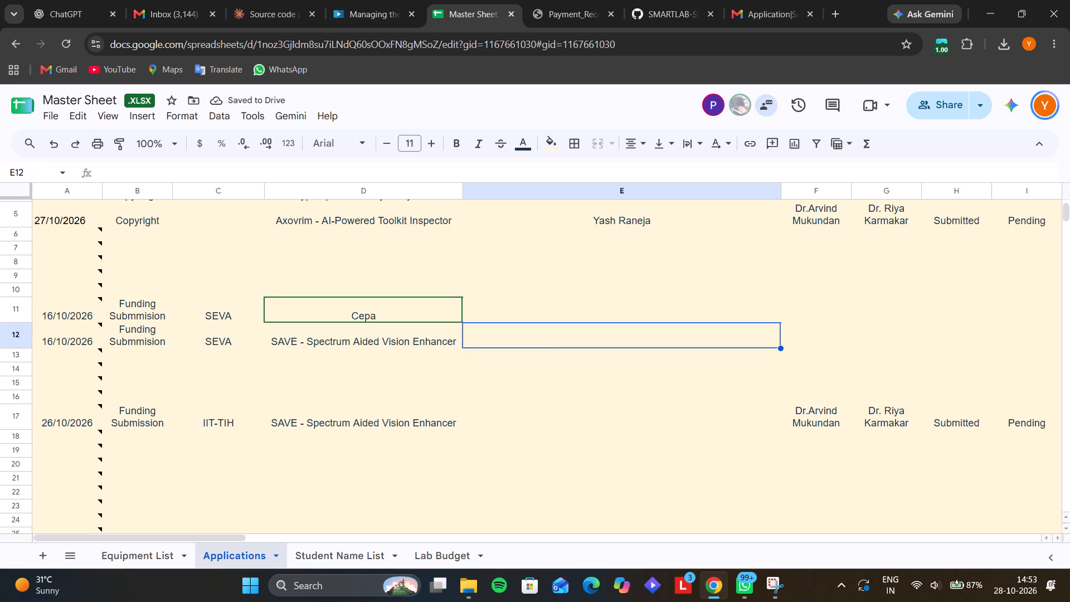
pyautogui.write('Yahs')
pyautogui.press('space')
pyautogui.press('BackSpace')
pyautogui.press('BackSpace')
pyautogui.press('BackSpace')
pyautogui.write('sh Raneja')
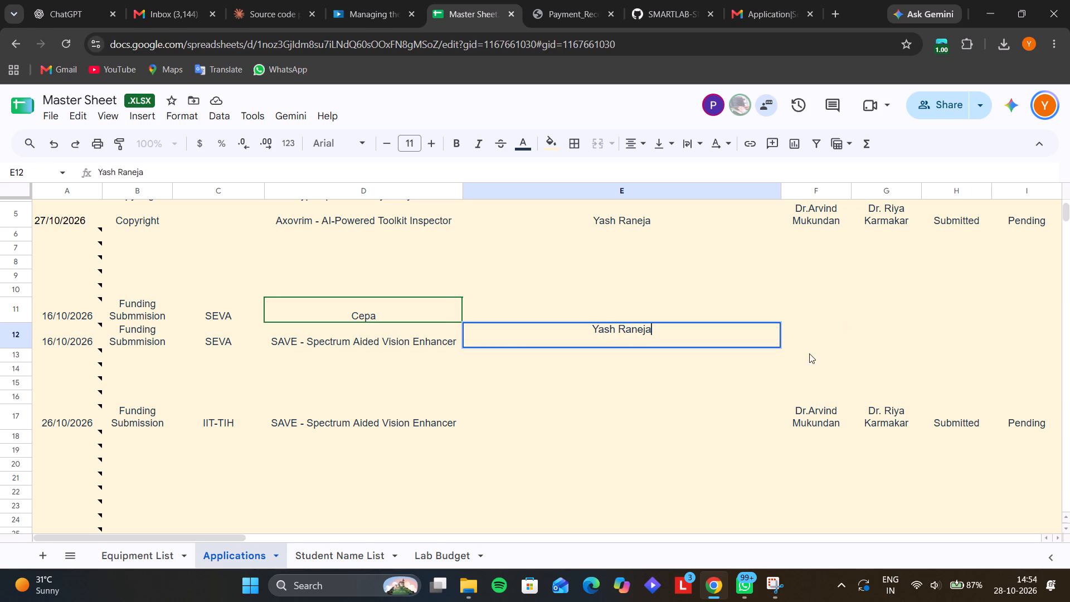
# Enter in row 12's column F the same doctor's name as in that column of row 17.
pyautogui.click(802, 334)
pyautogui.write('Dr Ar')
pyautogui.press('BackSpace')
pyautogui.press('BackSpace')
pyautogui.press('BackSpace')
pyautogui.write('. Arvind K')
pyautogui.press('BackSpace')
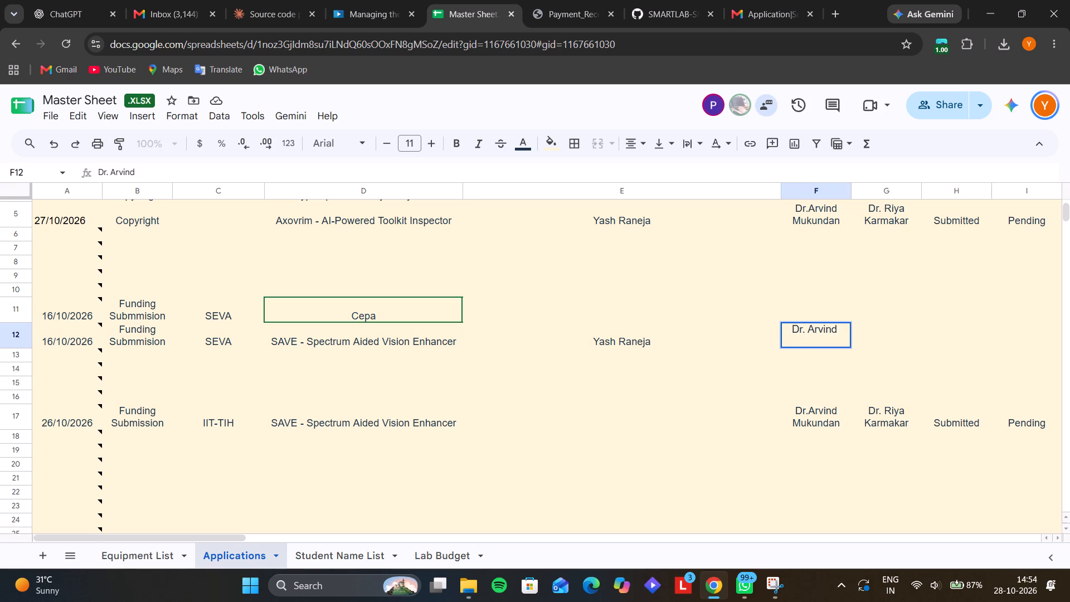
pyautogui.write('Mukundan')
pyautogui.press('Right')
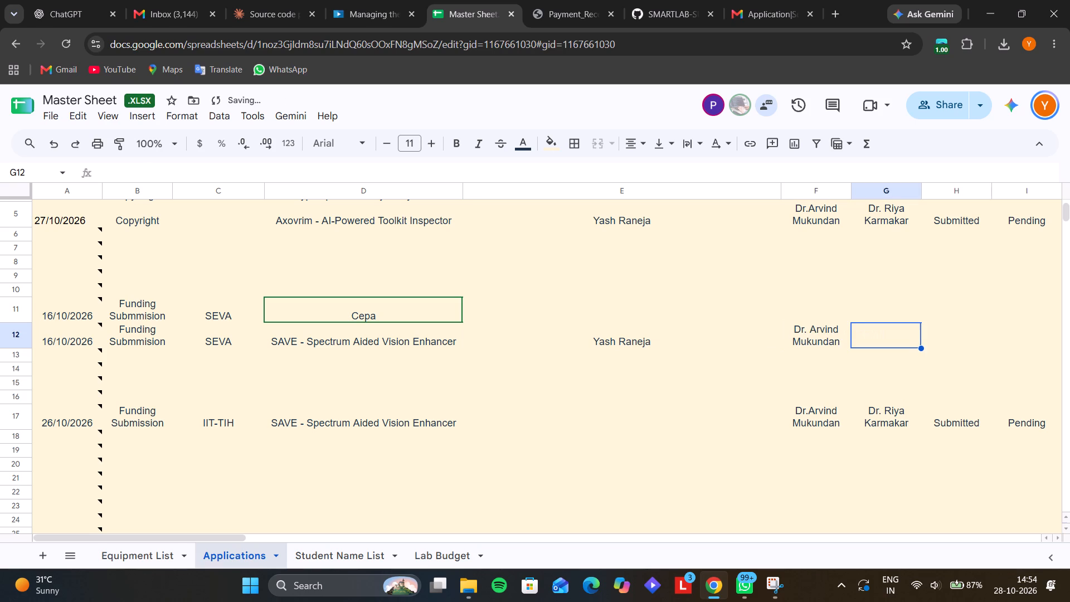
# Enter in row 12's column G the same doctor's name as in that column of row 17.
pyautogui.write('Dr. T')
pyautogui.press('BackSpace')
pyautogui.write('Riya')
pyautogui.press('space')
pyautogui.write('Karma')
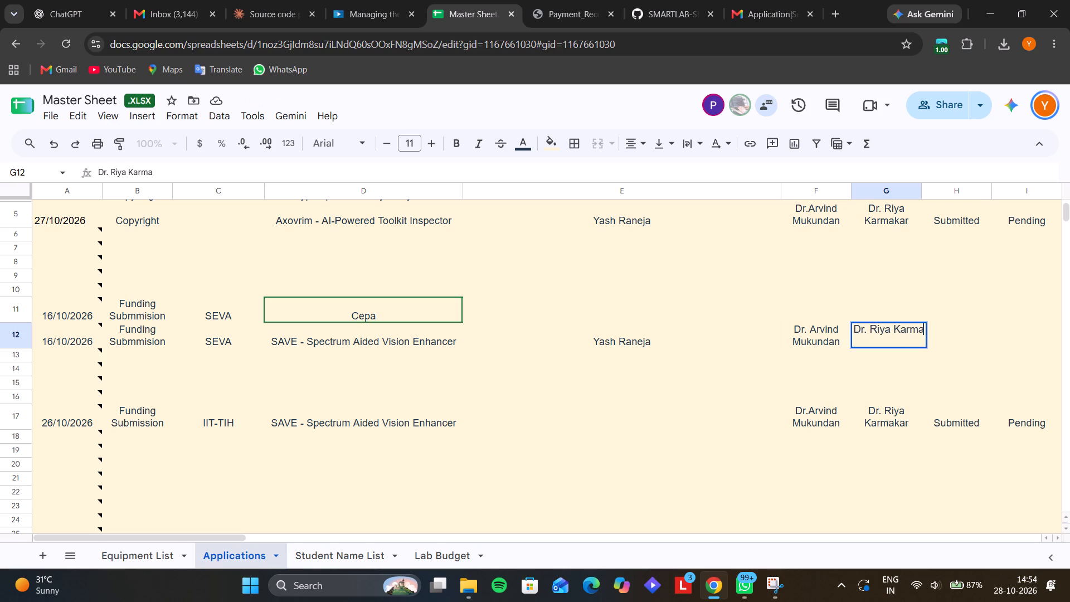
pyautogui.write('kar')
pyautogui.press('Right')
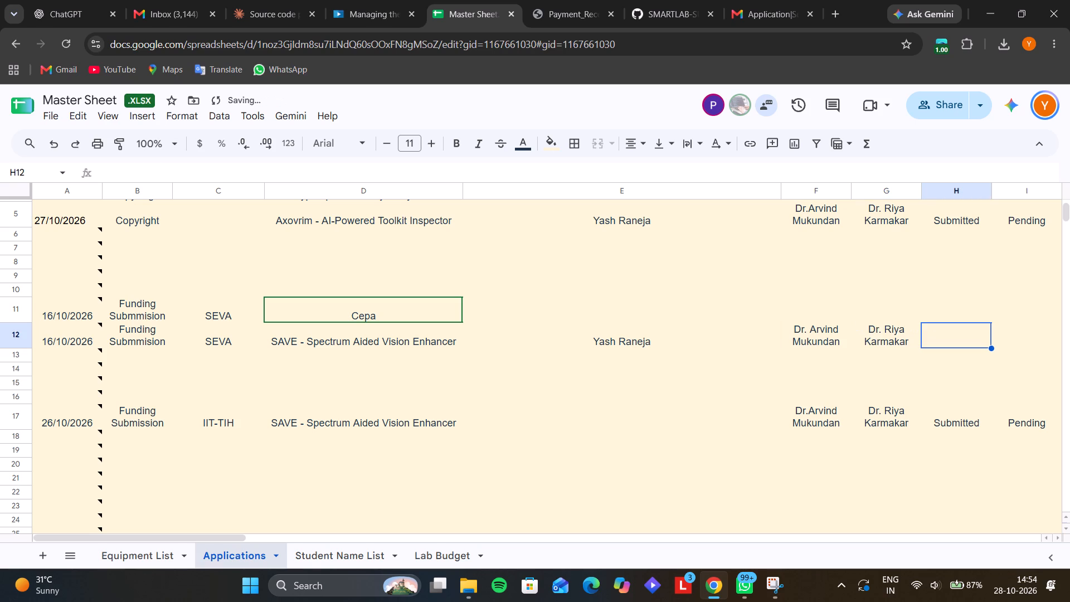
# Fill in row 12's columns H and I with Submitted and Pending.
pyautogui.hscroll(-3, 802, 334)
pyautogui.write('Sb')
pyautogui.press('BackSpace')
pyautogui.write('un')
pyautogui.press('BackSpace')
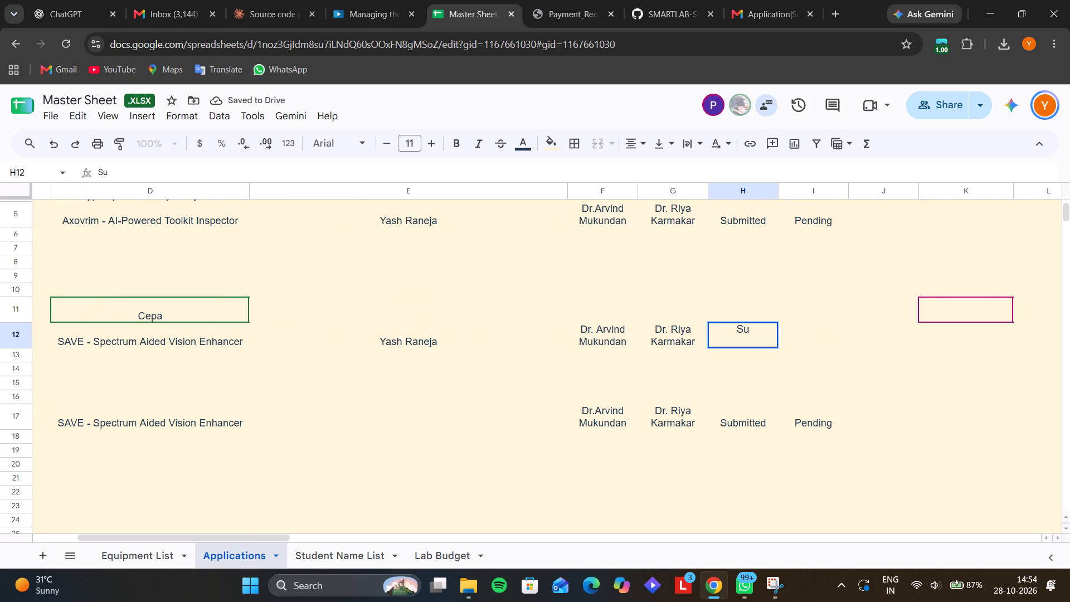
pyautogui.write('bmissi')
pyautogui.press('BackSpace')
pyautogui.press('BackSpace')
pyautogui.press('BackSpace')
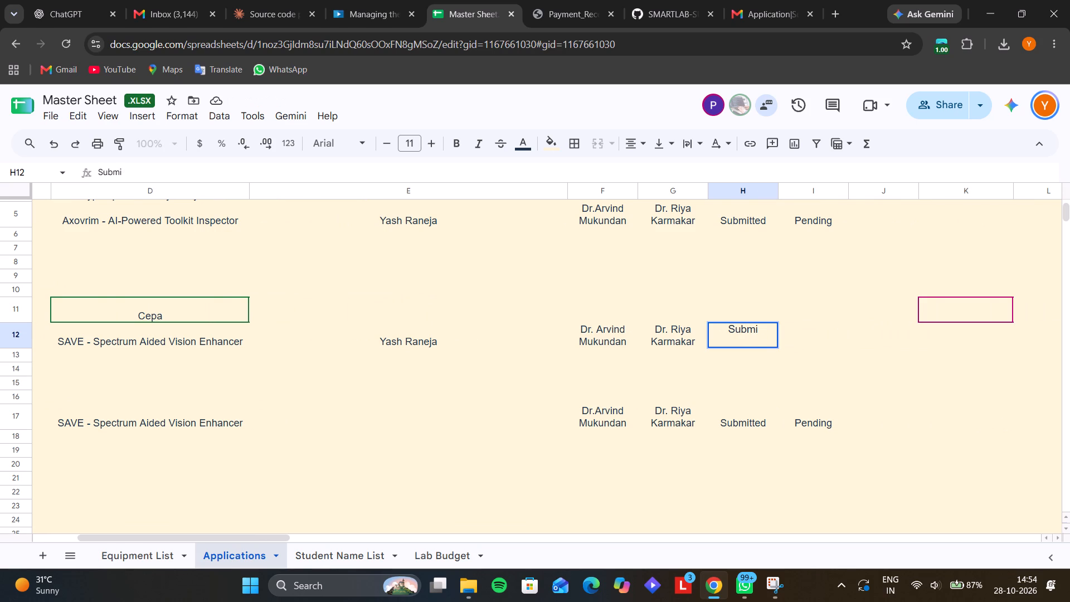
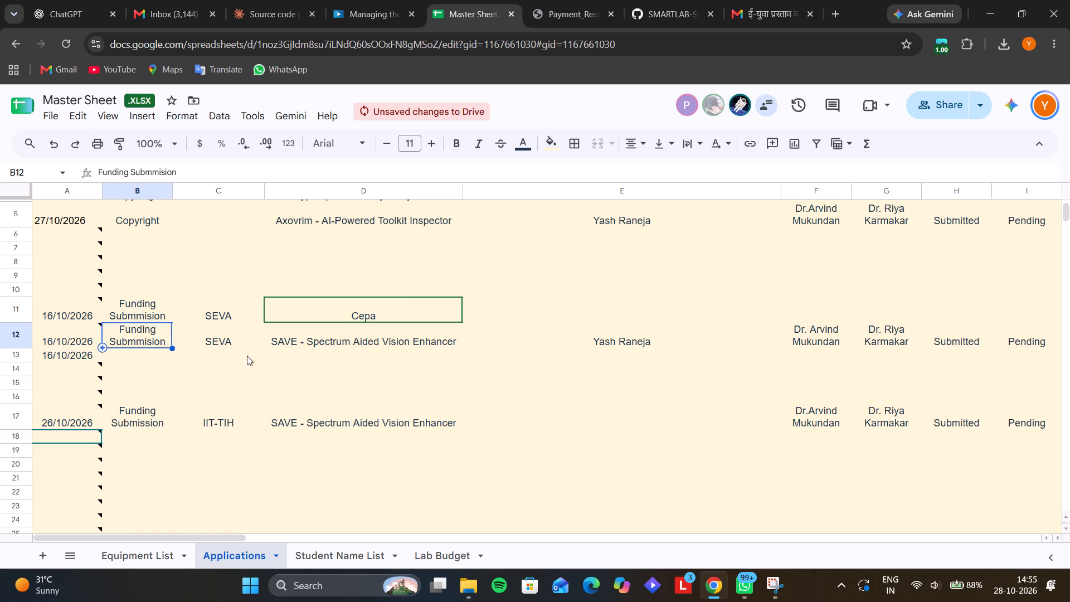
# Copy row 12's activity type into row 13 and enter "BIRAC - E-Yuva" as row 13's category / milestone.
pyautogui.hotkey('ctrl', 'c')
pyautogui.press('Down')
pyautogui.hotkey('ctrl', 'v')
pyautogui.press('Right')
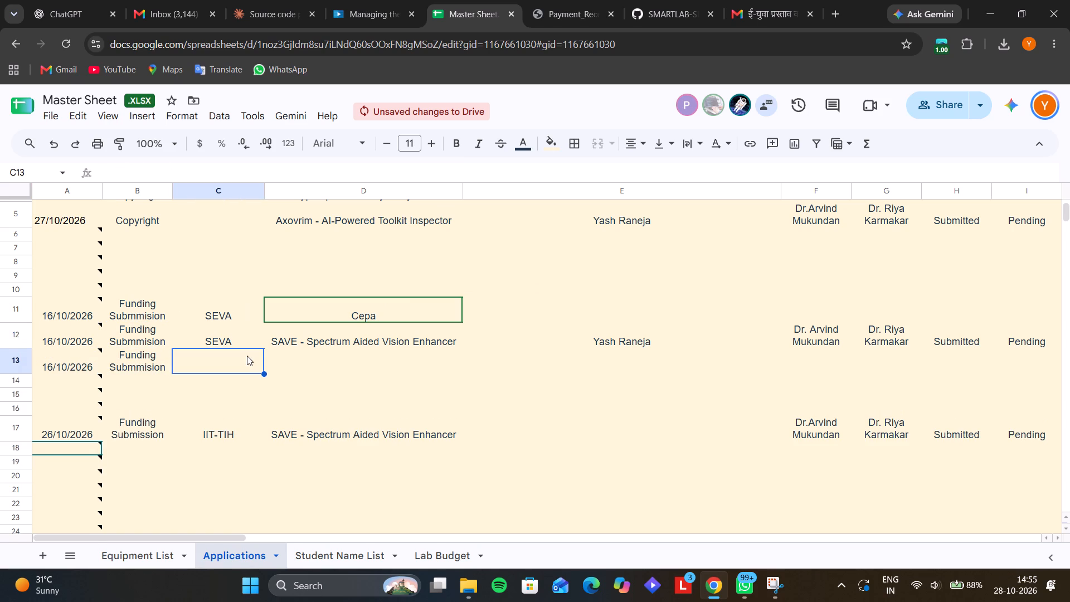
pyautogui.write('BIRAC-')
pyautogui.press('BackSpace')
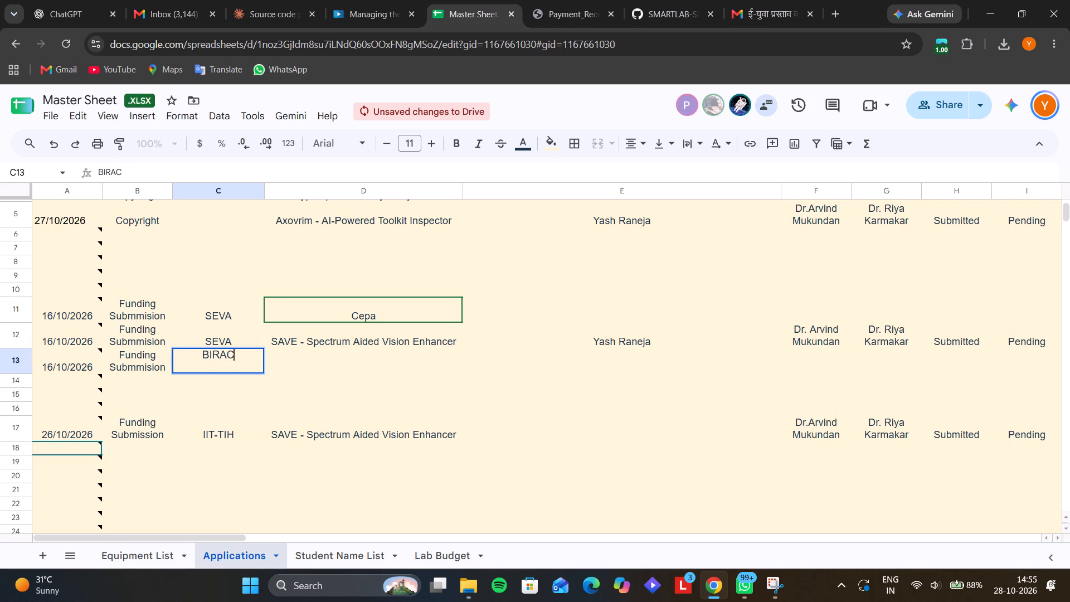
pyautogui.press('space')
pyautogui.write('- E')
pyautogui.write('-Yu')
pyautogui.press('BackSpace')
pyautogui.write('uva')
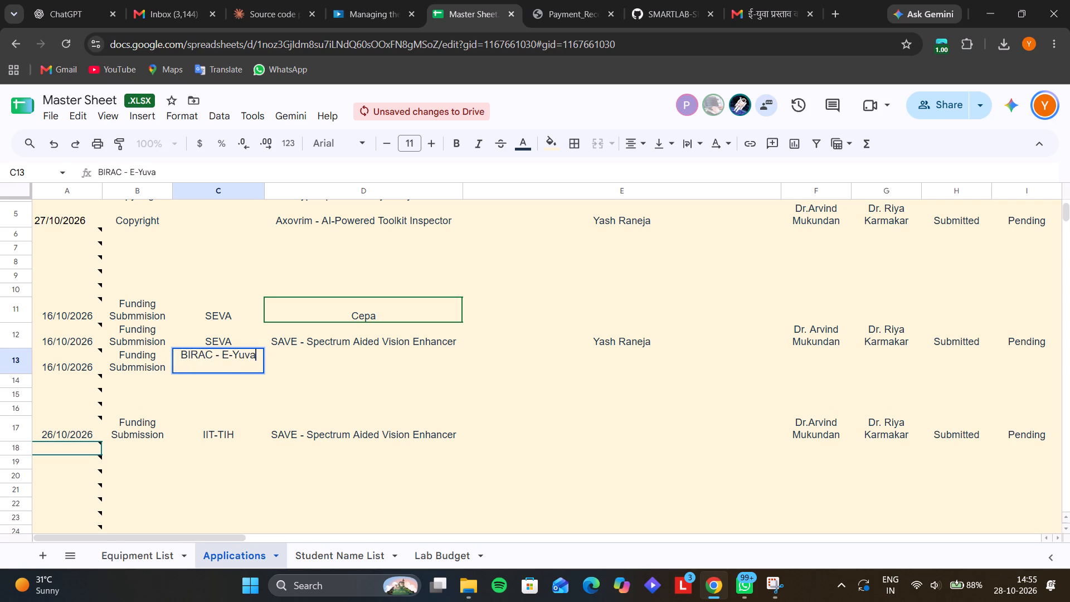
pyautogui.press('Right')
# Fill in row 13's title as "SAVE - Spectrum Aided Vision Enhancer" with the same lead contributor and two co-authors as row 12.
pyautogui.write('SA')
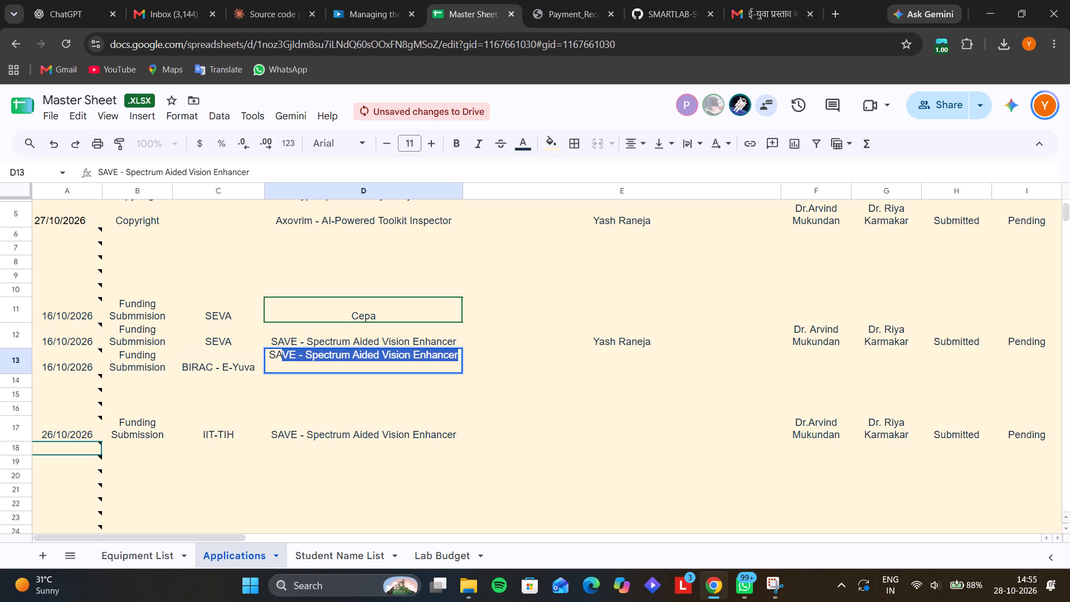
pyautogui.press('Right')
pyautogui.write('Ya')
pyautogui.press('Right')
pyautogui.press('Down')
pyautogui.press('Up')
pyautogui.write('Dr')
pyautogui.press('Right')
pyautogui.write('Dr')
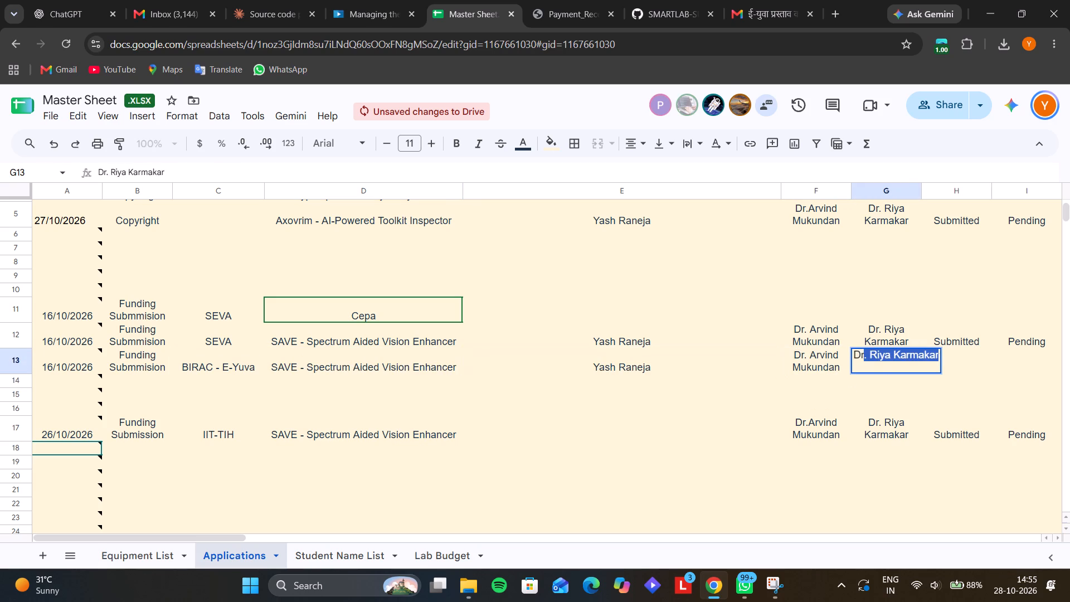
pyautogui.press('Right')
# Set row 13's review status to Submitted.
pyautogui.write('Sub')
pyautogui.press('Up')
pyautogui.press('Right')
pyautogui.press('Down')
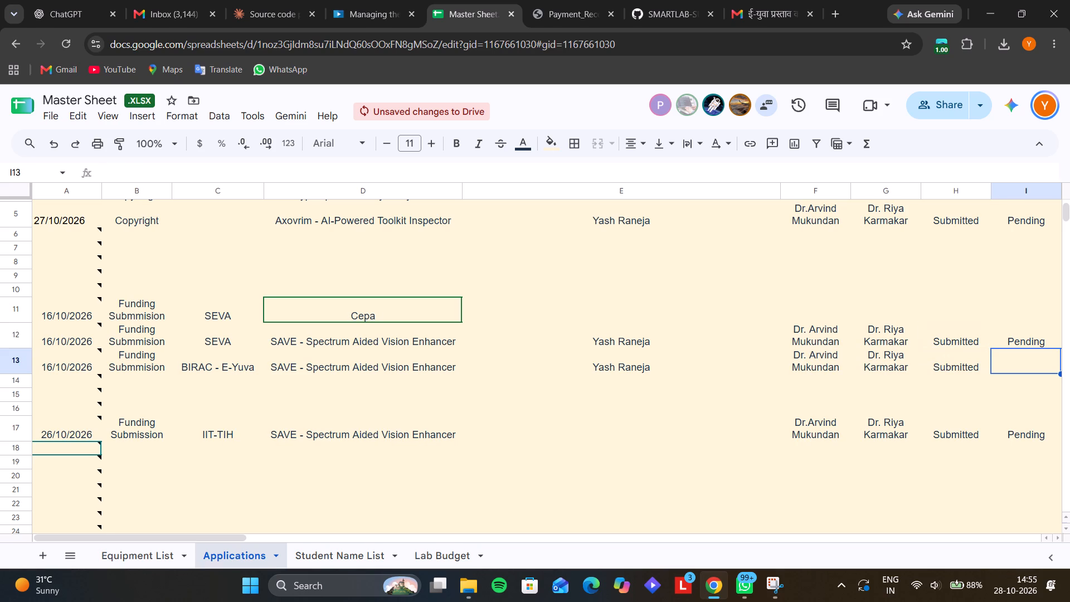
# Examine the Applications sheet's column headers and how earlier entries fill the co-author, status, reference, amount and evidence link columns.
pyautogui.scroll(2, 728, 292)
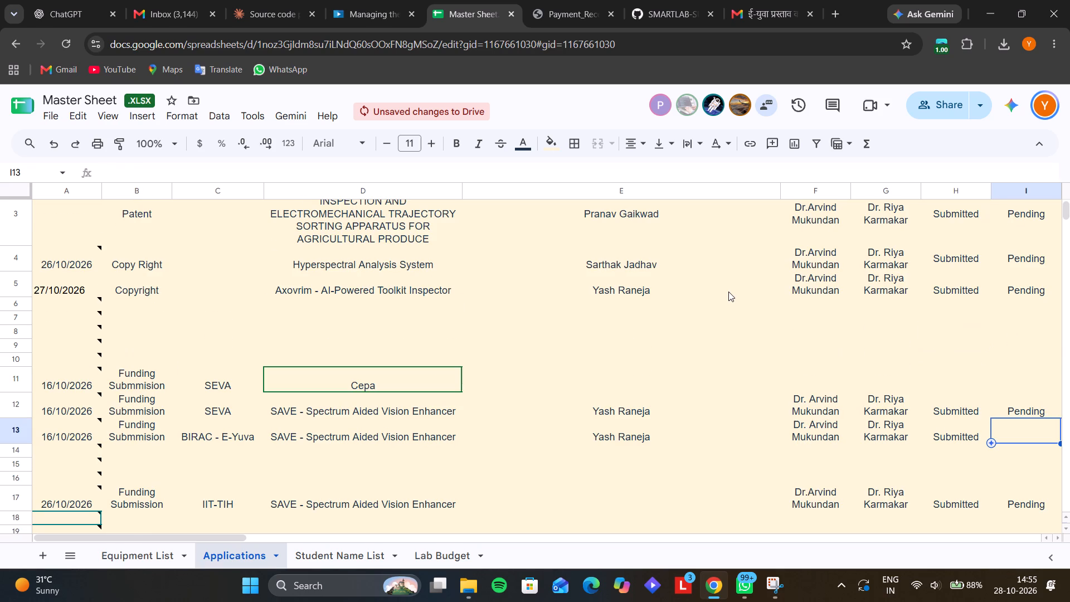
pyautogui.scroll(1, 728, 292)
pyautogui.scroll(-3, 728, 289)
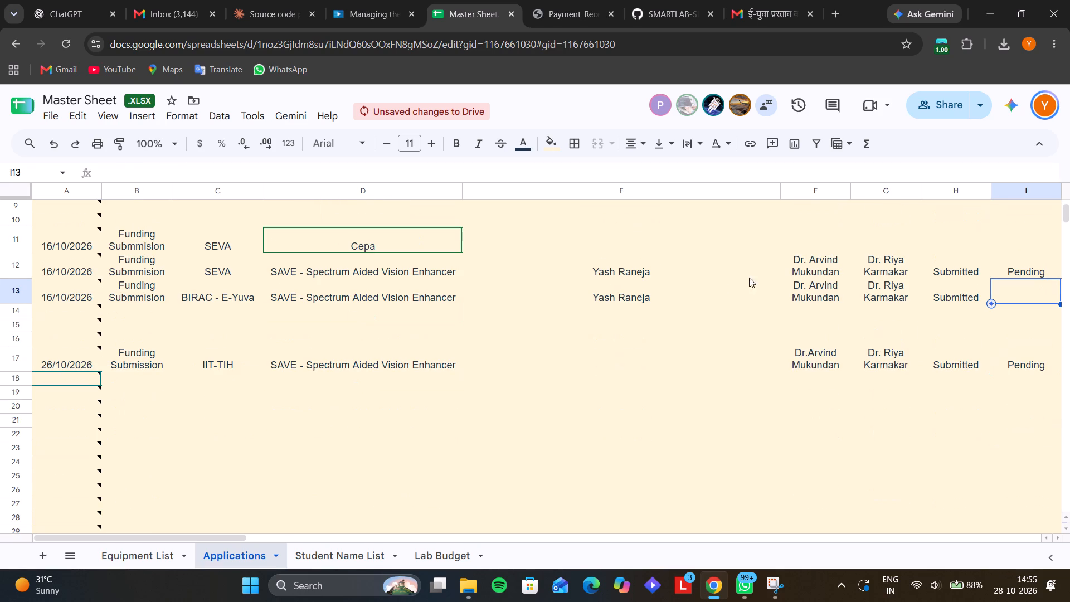
pyautogui.doubleClick(830, 258)
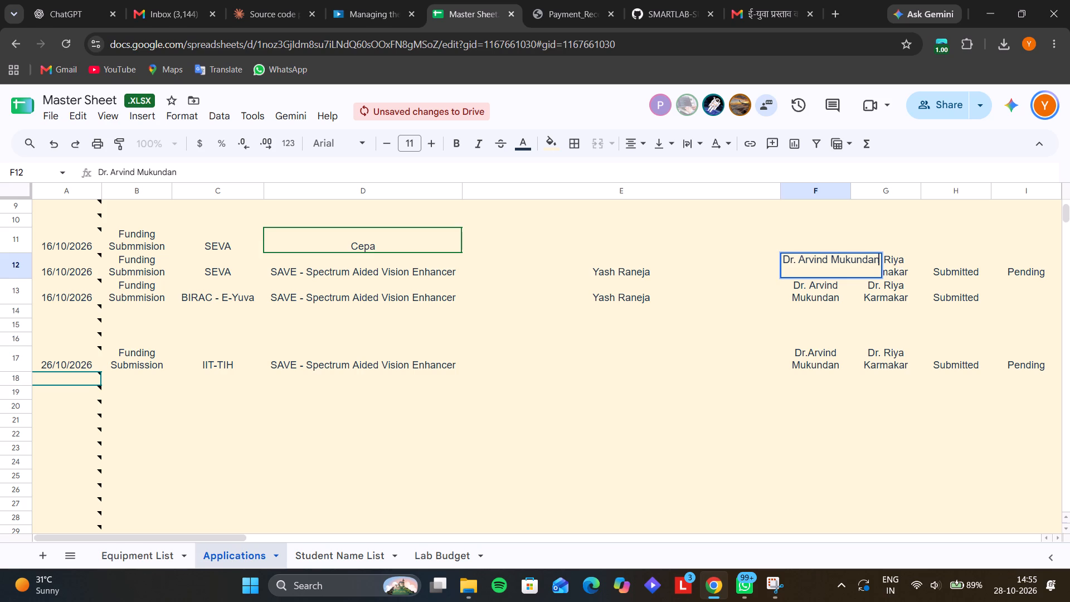
pyautogui.scroll(3, 888, 278)
pyautogui.scroll(-2, 885, 280)
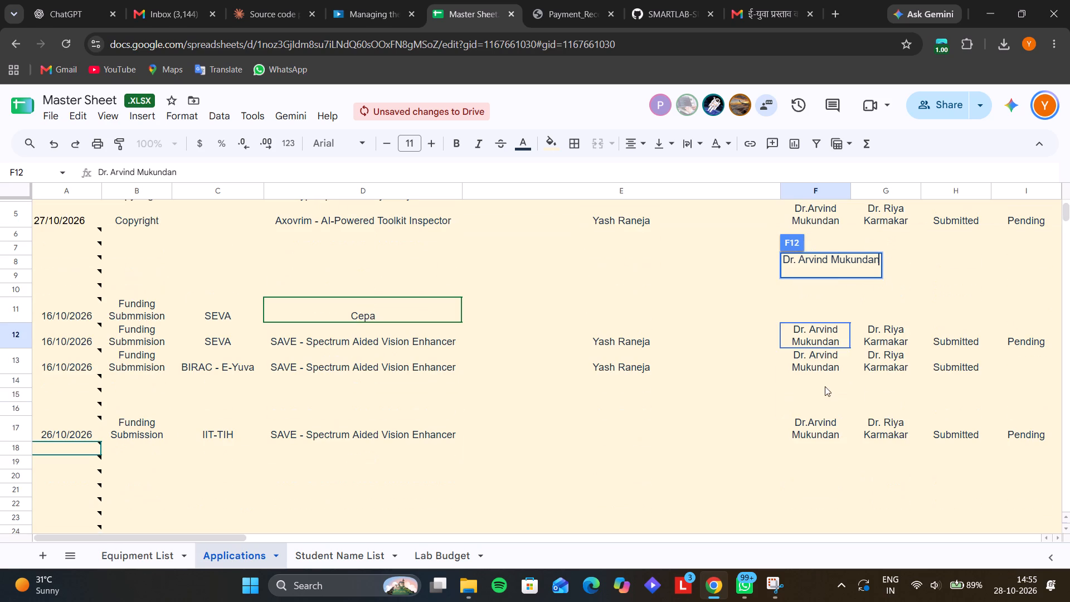
pyautogui.click(727, 407)
pyautogui.scroll(4, 806, 382)
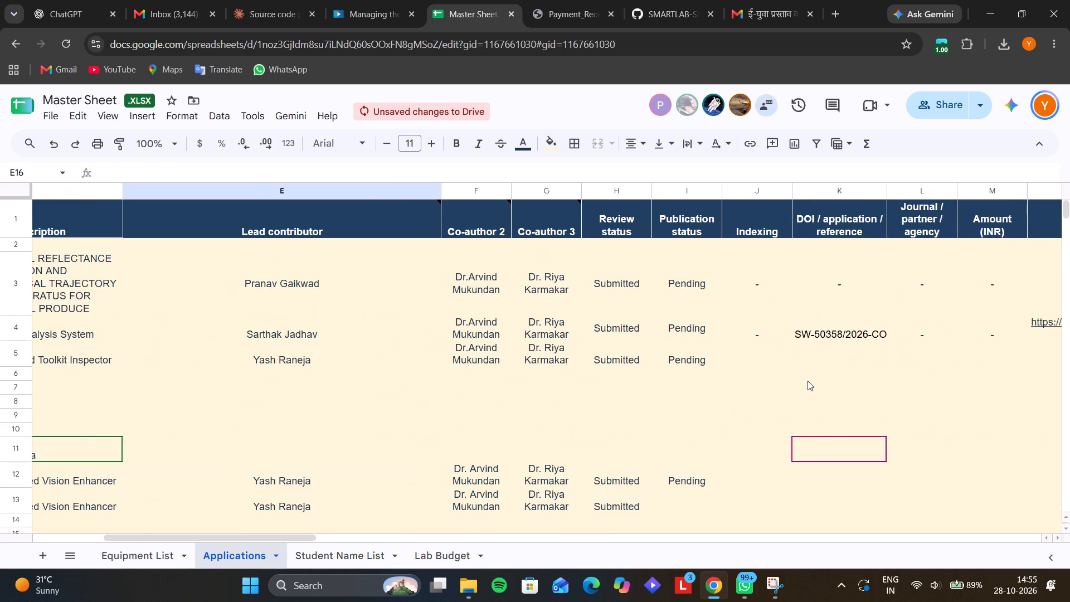
pyautogui.hscroll(-8, 808, 381)
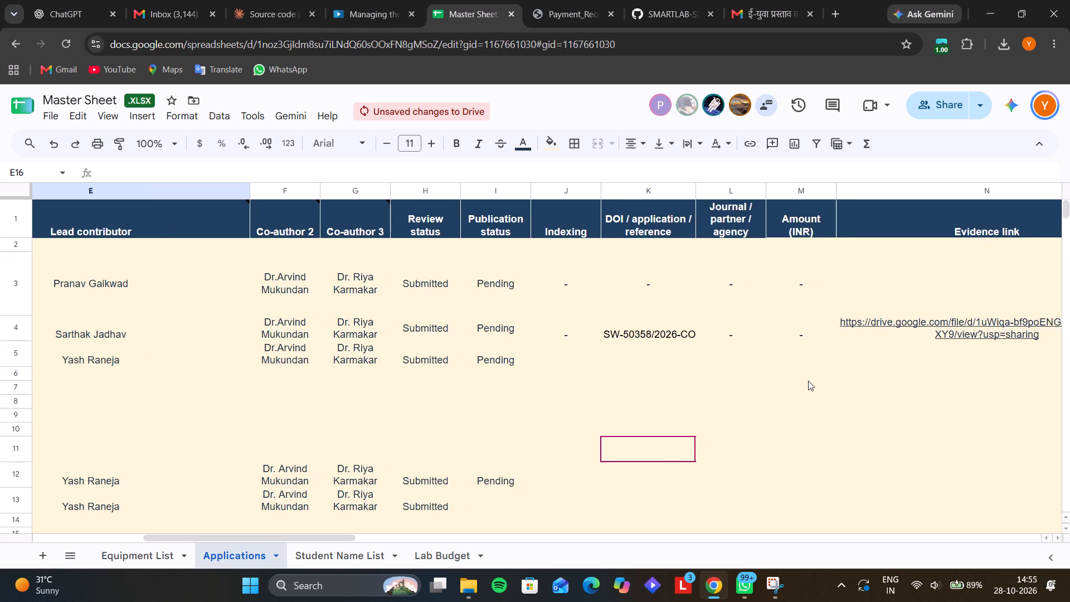
pyautogui.hscroll(-4, 808, 381)
pyautogui.hscroll(6, 808, 381)
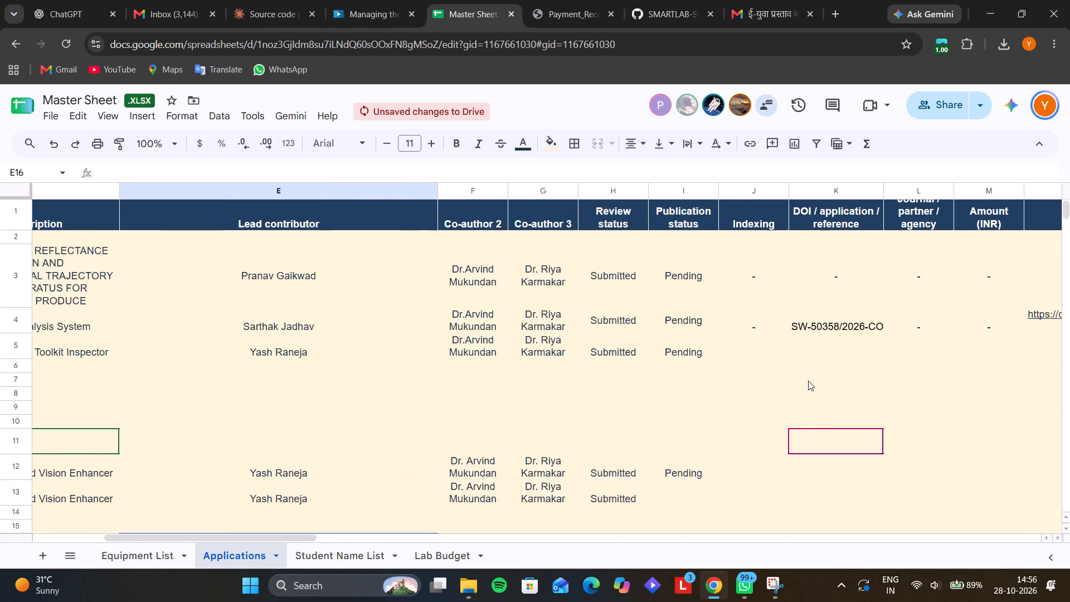
pyautogui.hscroll(3, 808, 381)
pyautogui.scroll(-2, 808, 381)
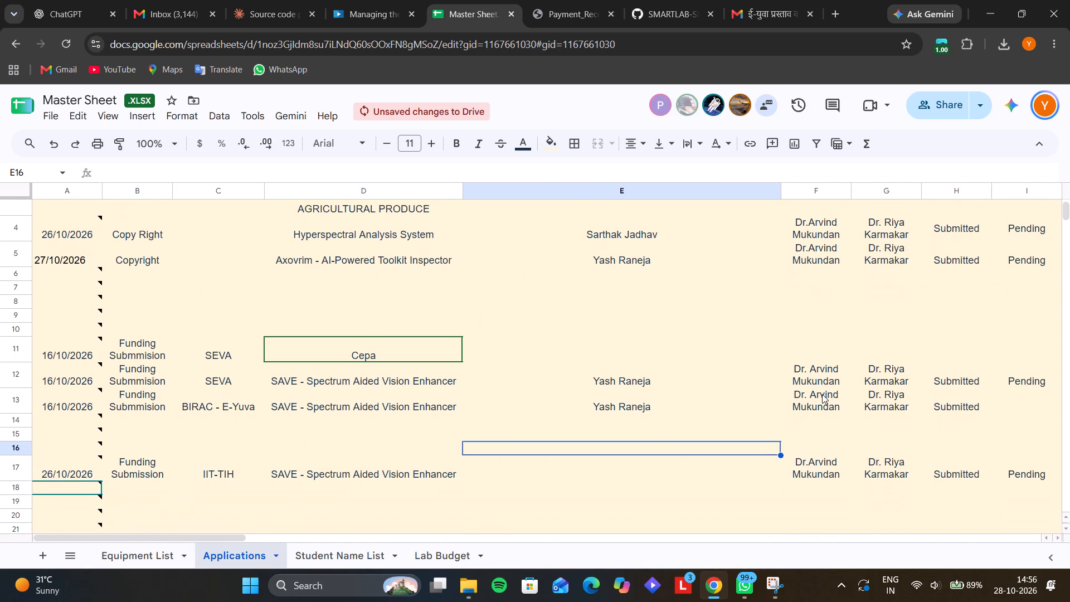
# Open row 13's Co-author 2 cell for editing.
pyautogui.doubleClick(822, 394)
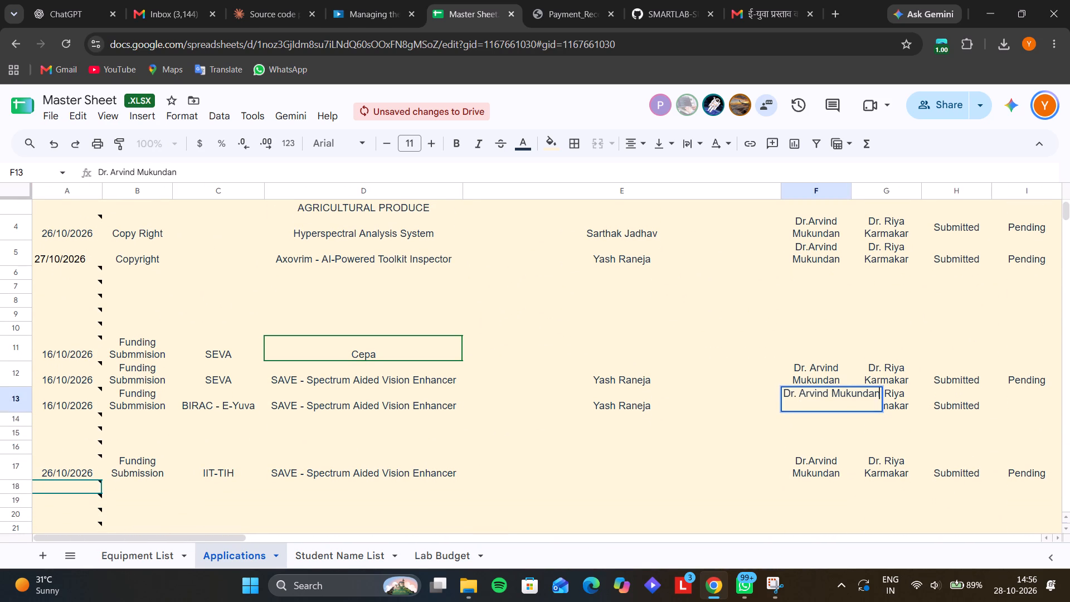
# Replace the faculty name in column F of row 13, the BIRAC - E-Yuva submission, with another person's name, and erase that entry.
pyautogui.moveTo(878, 395); pyautogui.dragTo(774, 397)
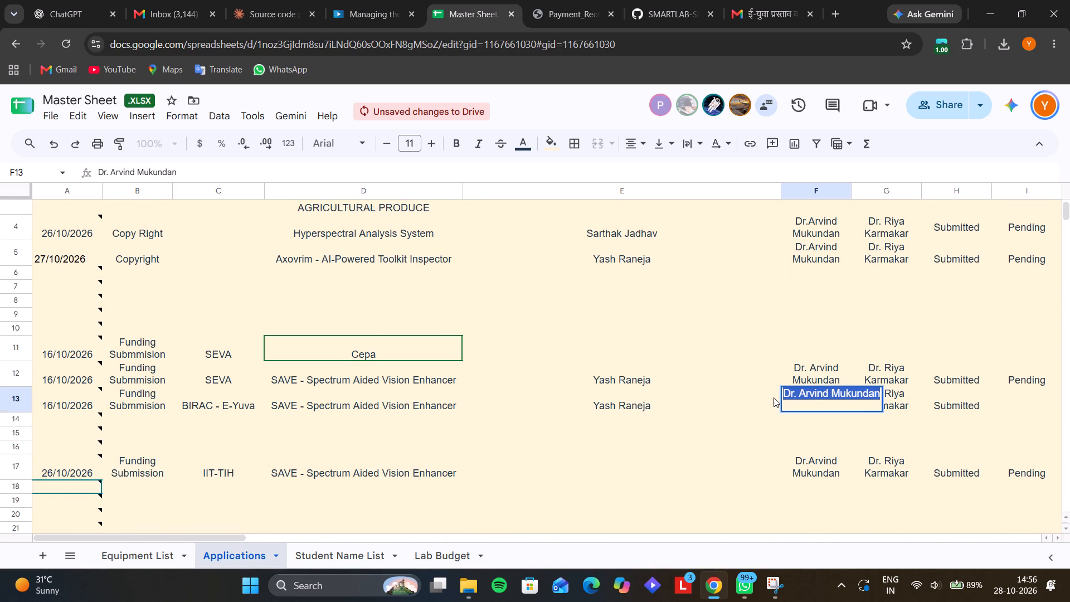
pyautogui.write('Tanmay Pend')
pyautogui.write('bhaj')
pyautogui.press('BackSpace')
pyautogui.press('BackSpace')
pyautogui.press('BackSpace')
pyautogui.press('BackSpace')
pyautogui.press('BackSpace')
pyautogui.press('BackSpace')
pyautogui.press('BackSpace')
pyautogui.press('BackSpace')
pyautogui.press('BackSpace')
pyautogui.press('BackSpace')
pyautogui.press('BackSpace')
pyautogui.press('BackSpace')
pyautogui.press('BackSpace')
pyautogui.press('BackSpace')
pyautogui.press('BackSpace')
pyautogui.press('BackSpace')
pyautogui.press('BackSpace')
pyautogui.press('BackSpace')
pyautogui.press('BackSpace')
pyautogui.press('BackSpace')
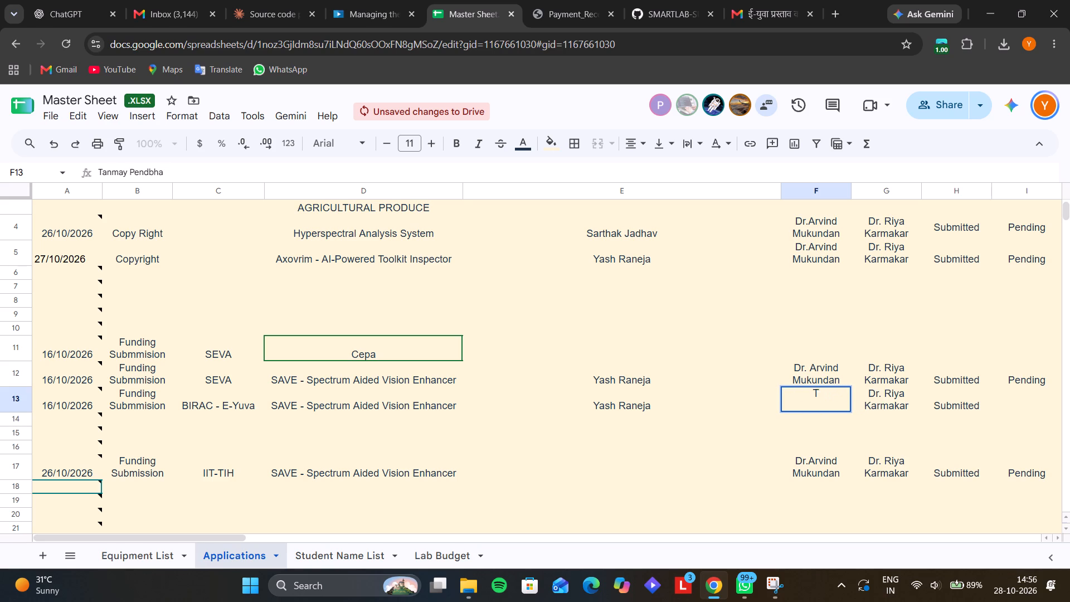
# Fill in Co-author 2 of row 13, the BIRAC - E-Yuva submission, with the same doctor's name as the SEVA entry in row 12.
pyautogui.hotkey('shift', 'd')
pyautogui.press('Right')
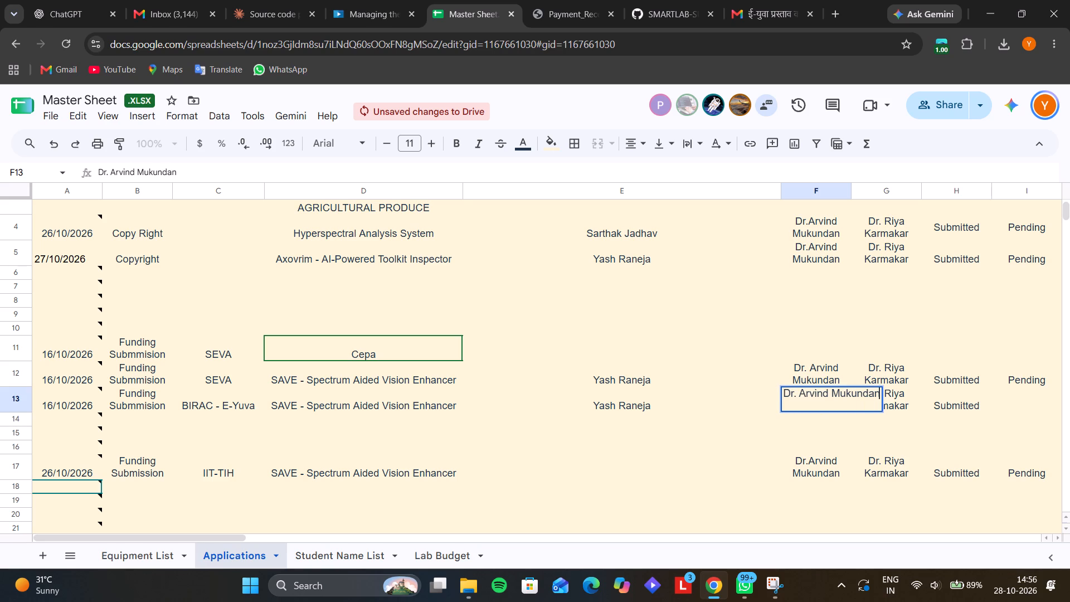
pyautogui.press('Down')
pyautogui.click(838, 367)
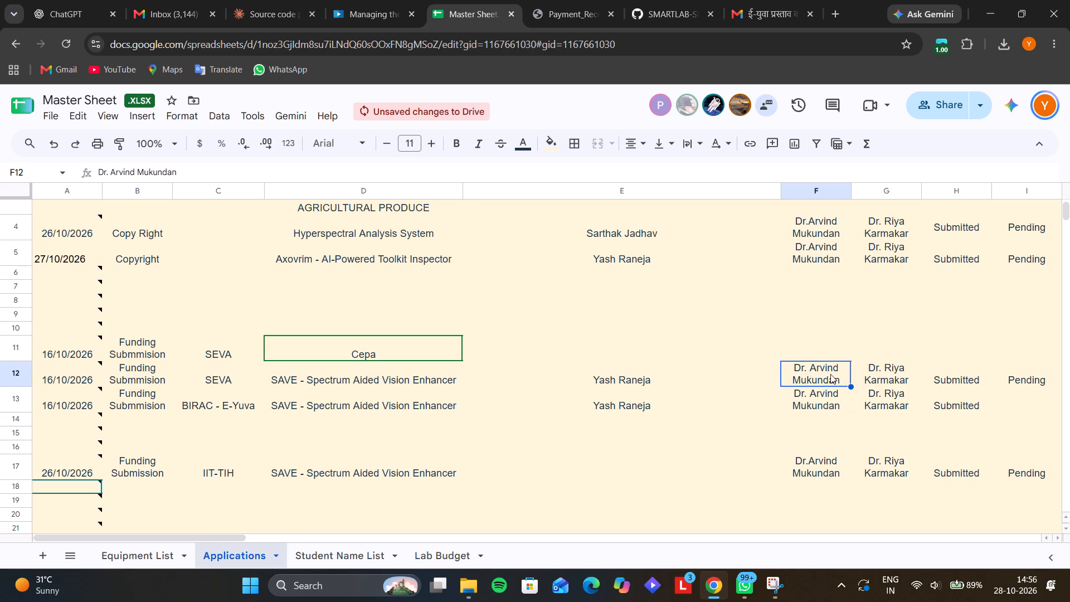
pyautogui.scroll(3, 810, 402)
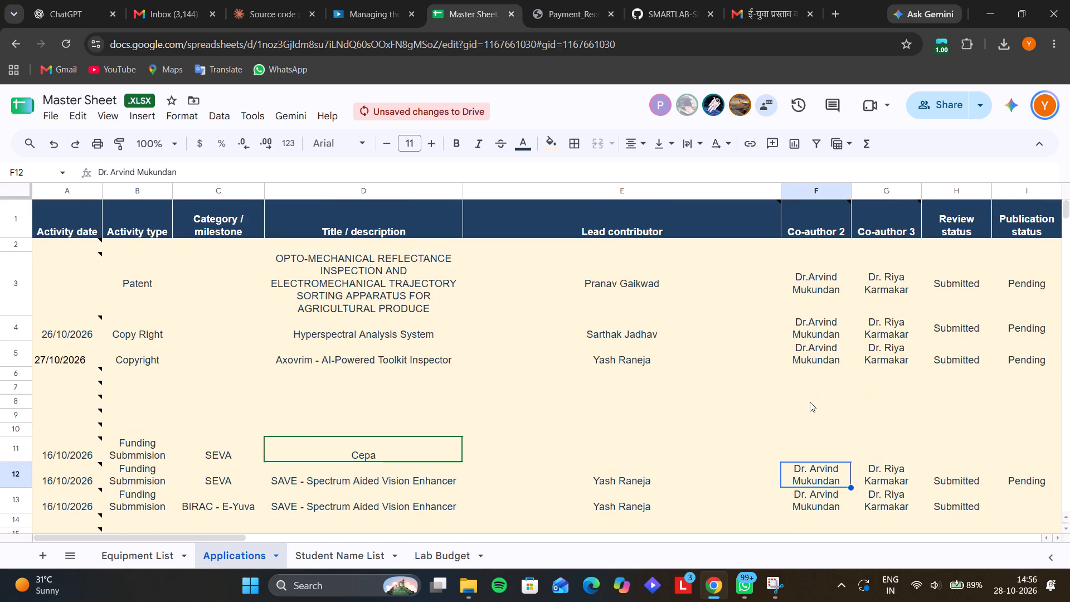
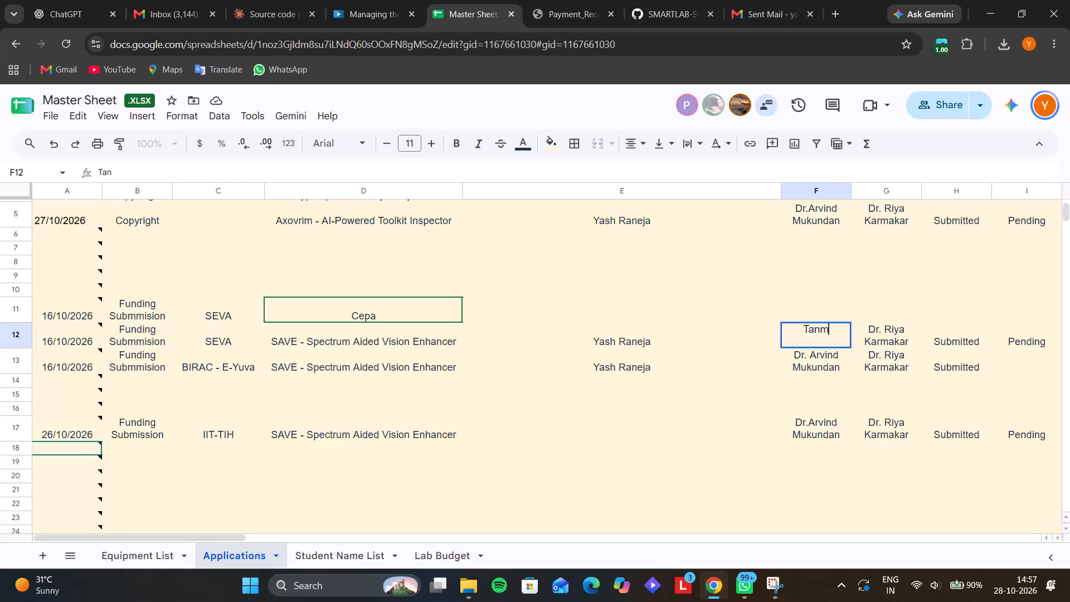
# Enter the collaborator's full name as Co-author 2 for the SEVA submission of SAVE - Spectrum Aided Vision Enhancer in row 12.
pyautogui.hotkey('shift', 'BackSpace')
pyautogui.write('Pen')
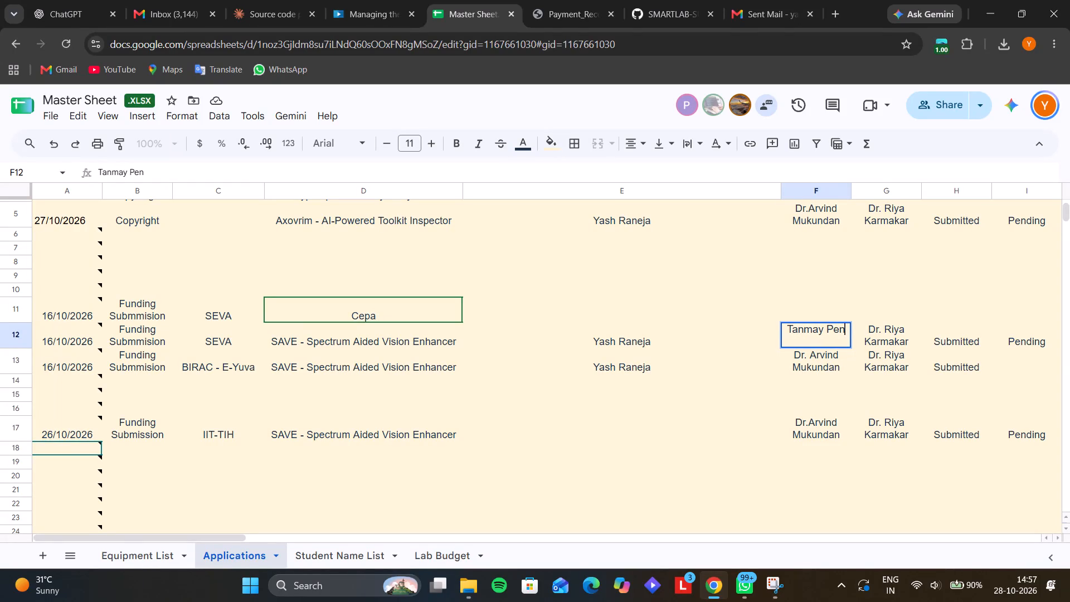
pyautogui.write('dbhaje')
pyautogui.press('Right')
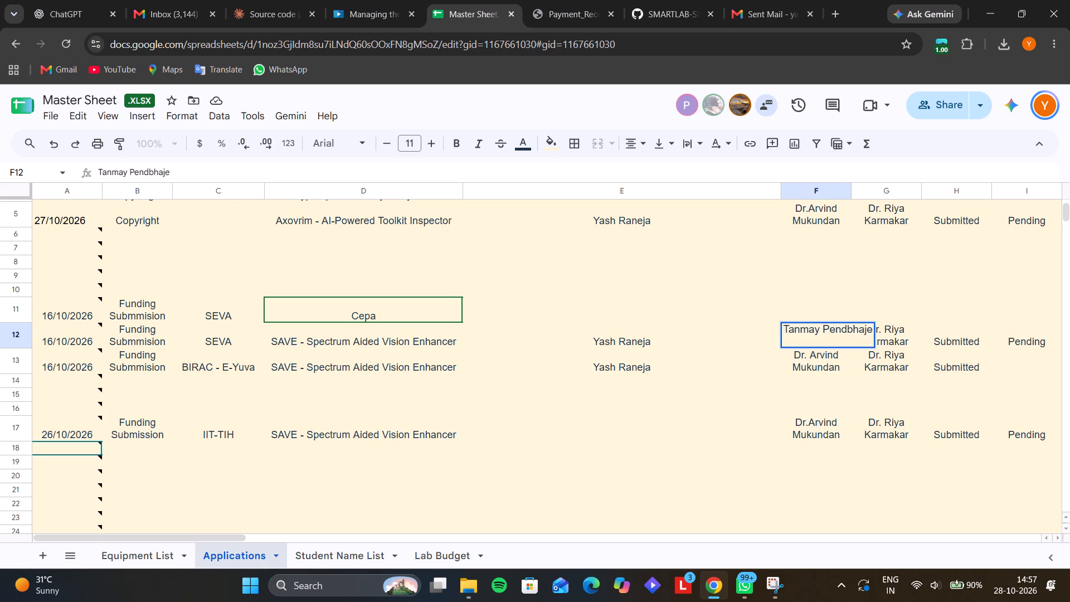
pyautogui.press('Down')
# Replace the Co-author 3 name in row 12, the SEVA submission, with the faculty member listed as Co-author 2 in row 17.
pyautogui.click(900, 336)
pyautogui.doubleClick(900, 336)
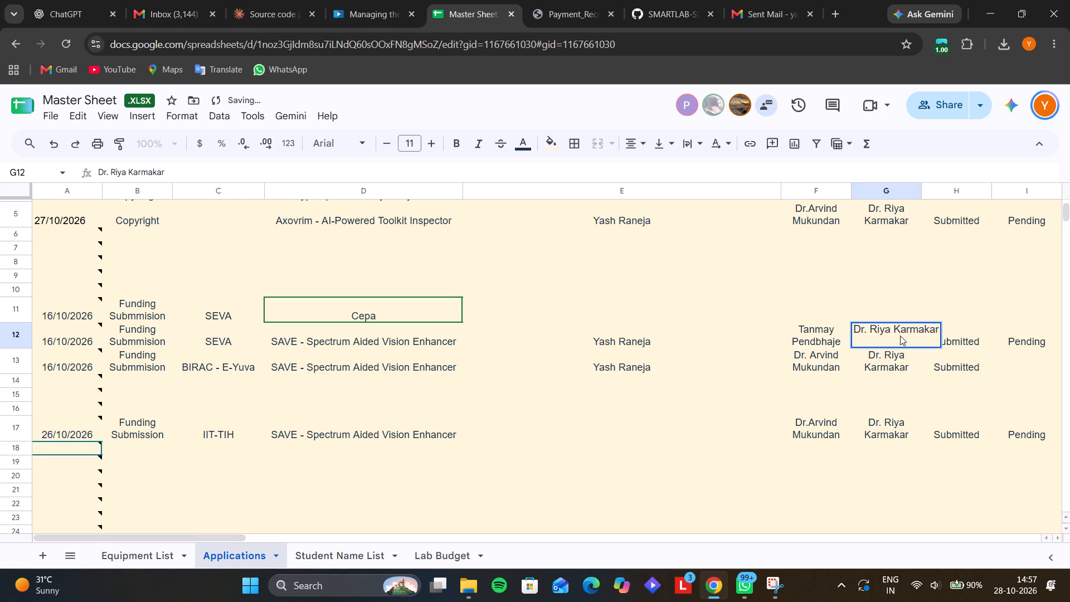
pyautogui.press('BackSpace')
pyautogui.press('BackSpace')
pyautogui.press('BackSpace')
pyautogui.press('BackSpace')
pyautogui.press('BackSpace')
pyautogui.press('BackSpace')
pyautogui.press('BackSpace')
pyautogui.press('BackSpace')
pyautogui.press('BackSpace')
pyautogui.press('BackSpace')
pyautogui.press('BackSpace')
pyautogui.press('BackSpace')
pyautogui.press('BackSpace')
pyautogui.press('BackSpace')
pyautogui.press('BackSpace')
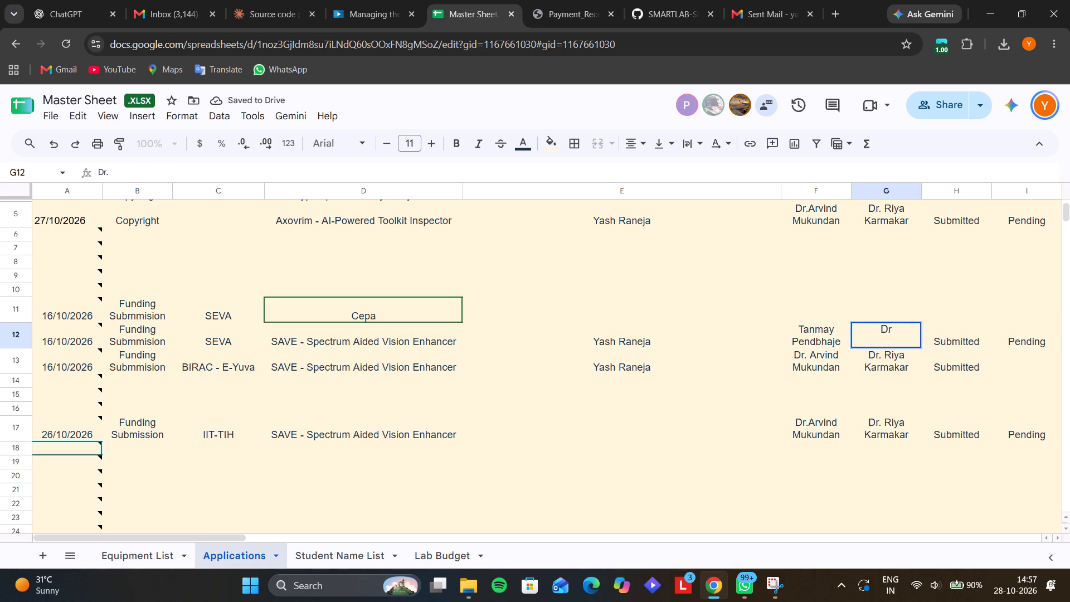
pyautogui.press('BackSpace')
pyautogui.press('BackSpace')
pyautogui.press('BackSpace')
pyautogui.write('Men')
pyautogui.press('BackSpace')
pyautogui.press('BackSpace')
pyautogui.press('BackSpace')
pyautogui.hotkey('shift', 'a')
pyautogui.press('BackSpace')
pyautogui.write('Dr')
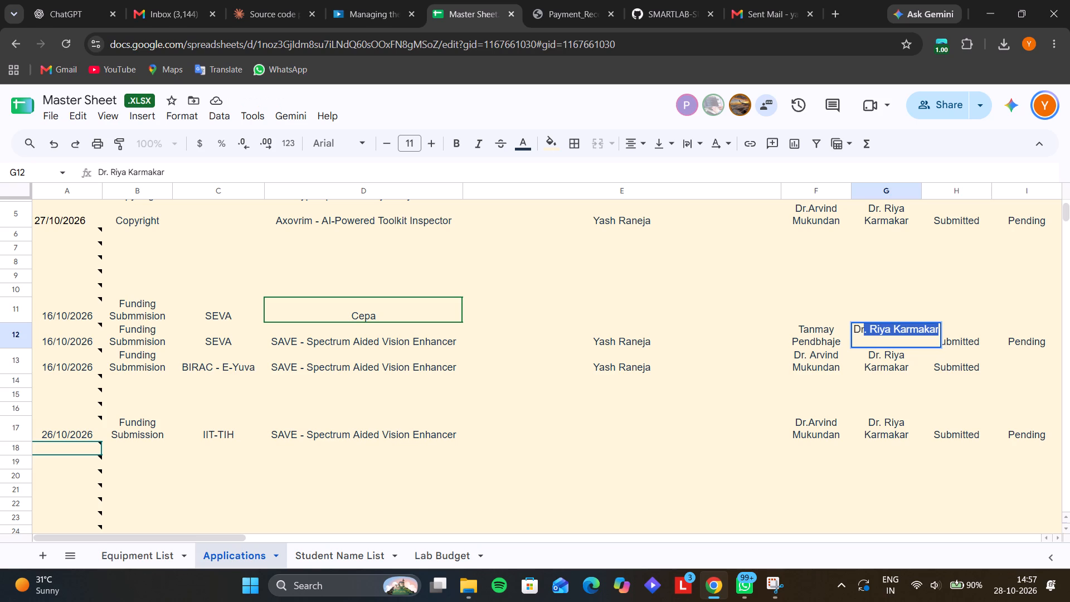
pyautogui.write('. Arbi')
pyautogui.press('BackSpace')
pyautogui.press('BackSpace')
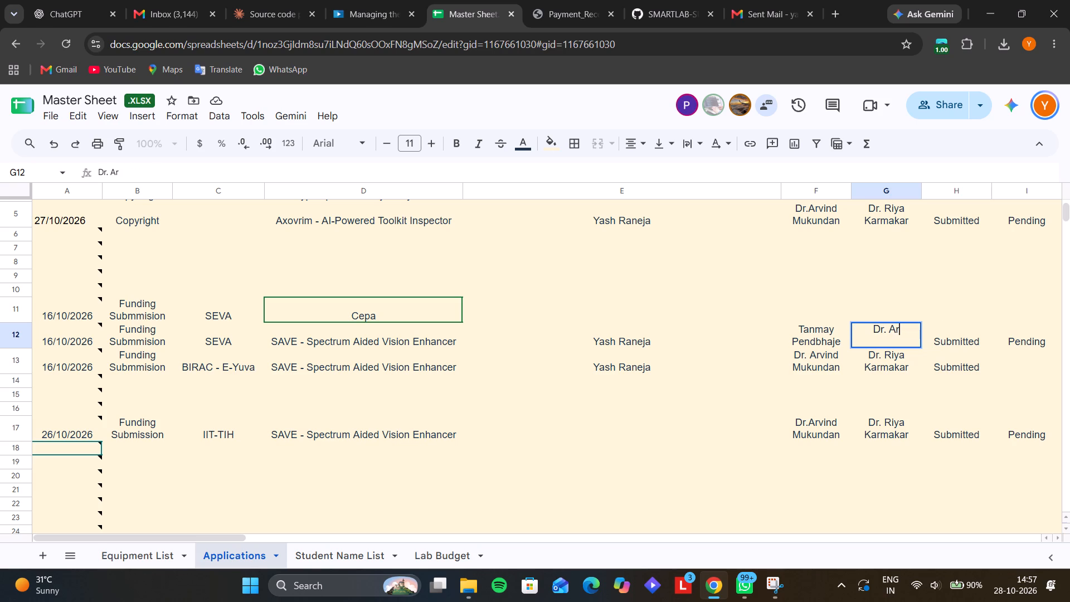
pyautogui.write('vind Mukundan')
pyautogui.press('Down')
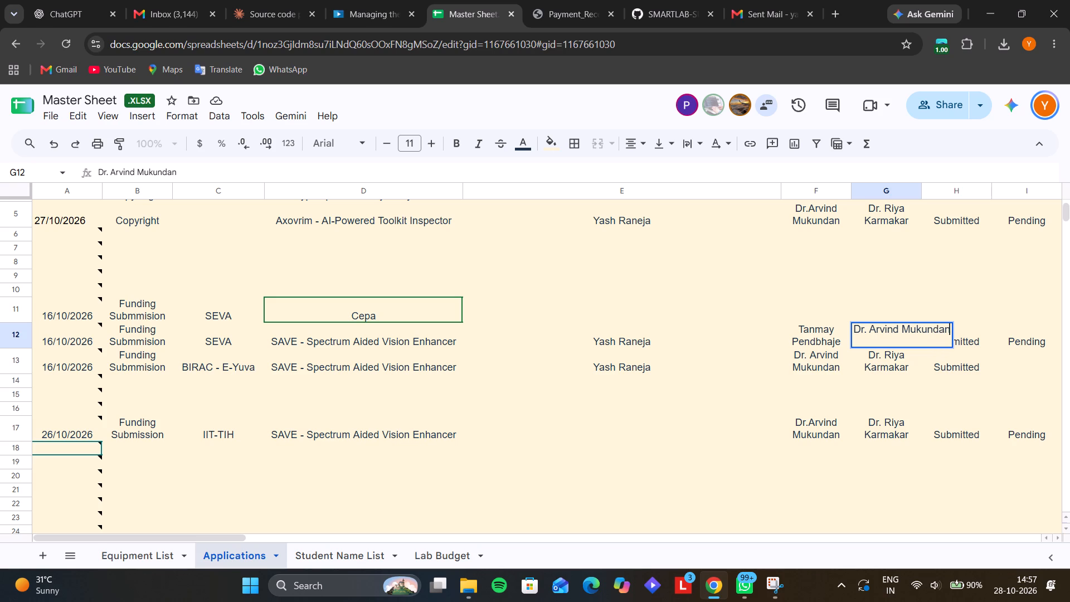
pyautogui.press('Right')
pyautogui.click(922, 402)
# Replace the Co-author 2 faculty name in row 13, the BIRAC - E-Yuva submission, with the other collaborator's full name.
pyautogui.hscroll(-1, 922, 402)
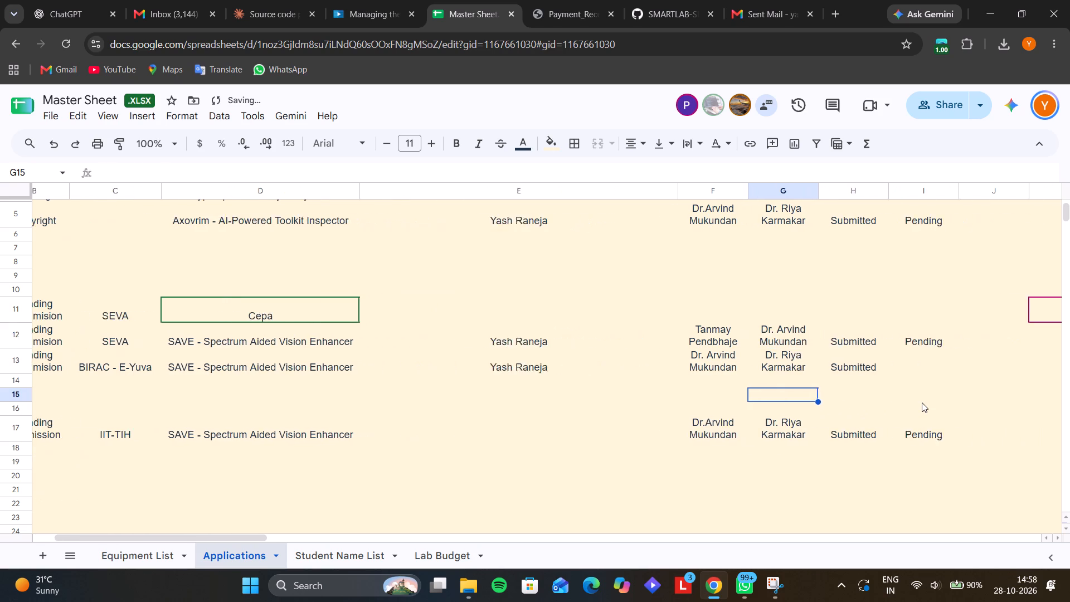
pyautogui.hscroll(-1, 922, 402)
pyautogui.scroll(1, 922, 402)
pyautogui.hscroll(2, 922, 402)
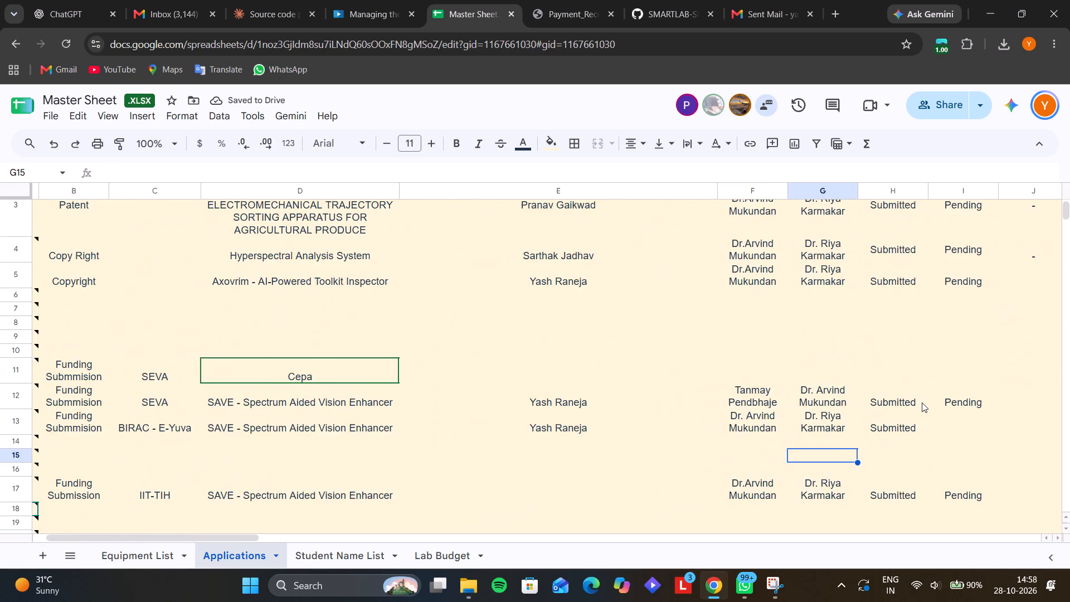
pyautogui.hscroll(1, 922, 402)
pyautogui.scroll(-1, 922, 402)
pyautogui.click(826, 409)
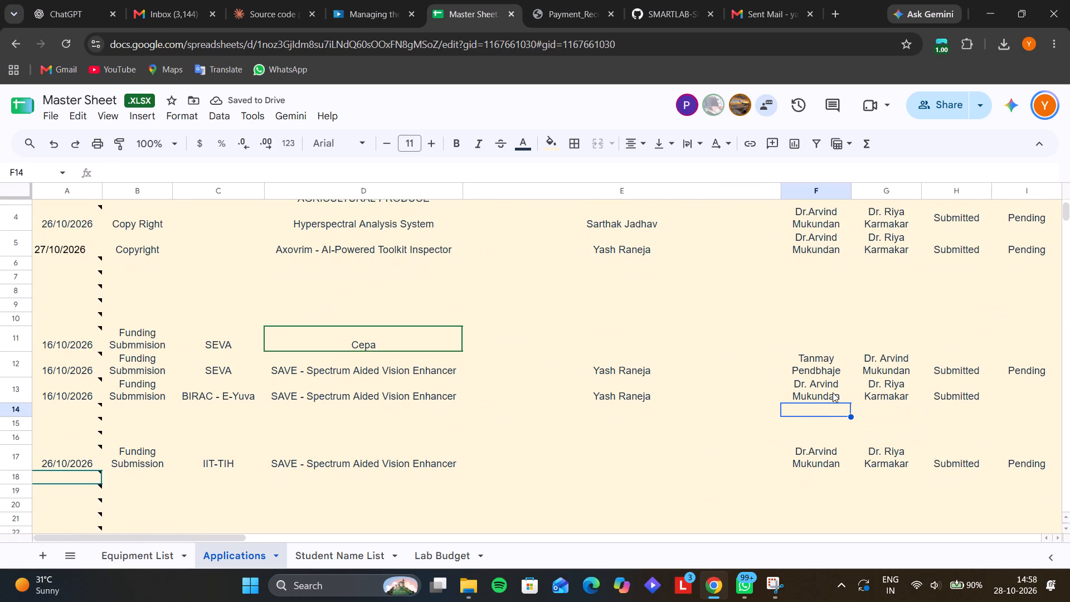
pyautogui.click(839, 387)
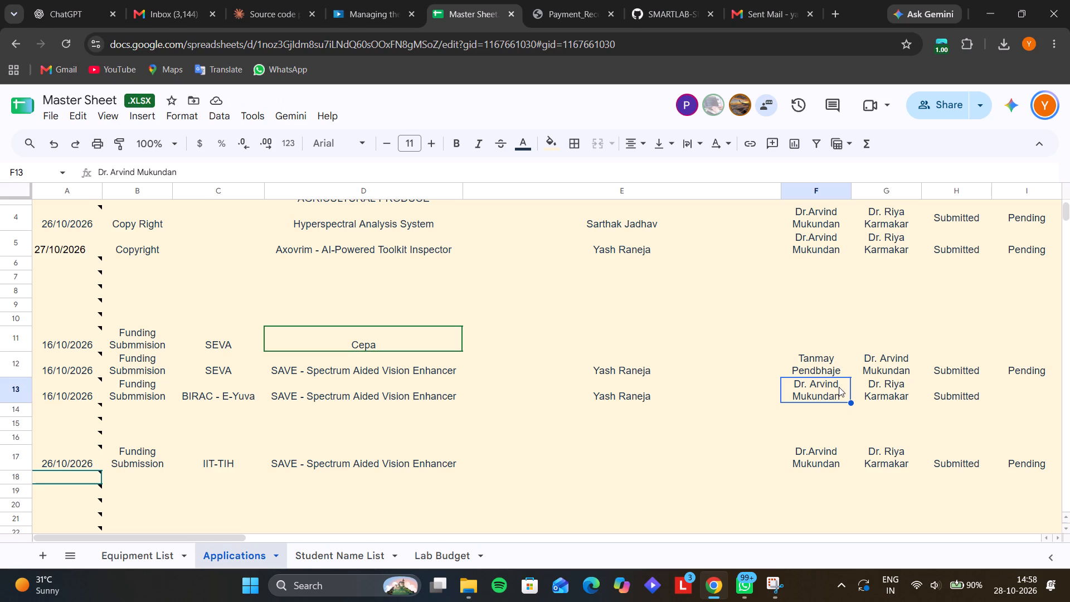
pyautogui.doubleClick(839, 387)
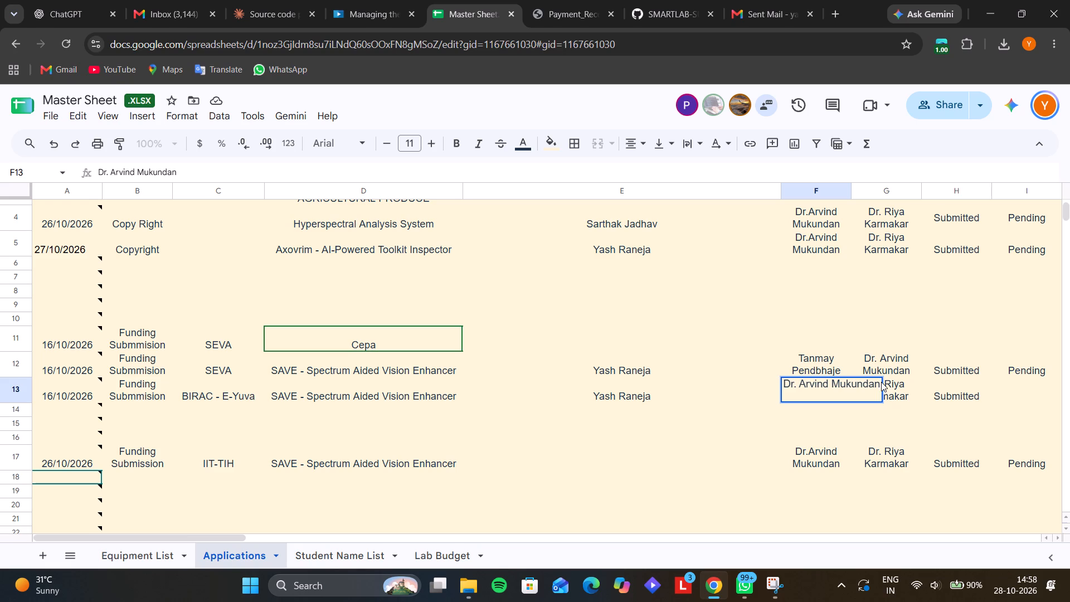
pyautogui.moveTo(877, 385); pyautogui.dragTo(864, 385)
pyautogui.moveTo(864, 385); pyautogui.dragTo(776, 392)
pyautogui.press('BackSpace')
pyautogui.press('Delete')
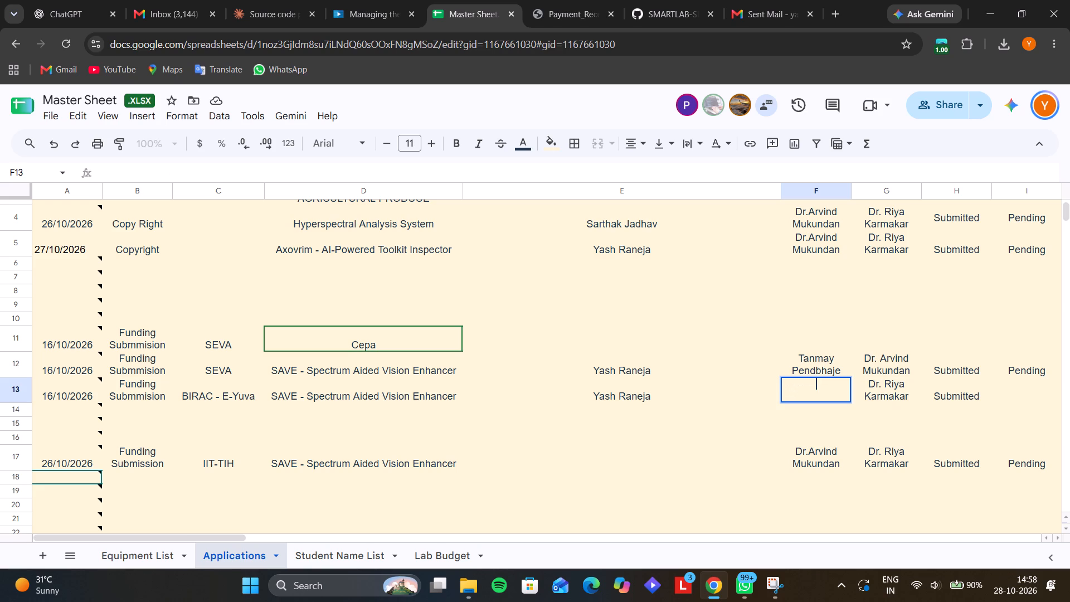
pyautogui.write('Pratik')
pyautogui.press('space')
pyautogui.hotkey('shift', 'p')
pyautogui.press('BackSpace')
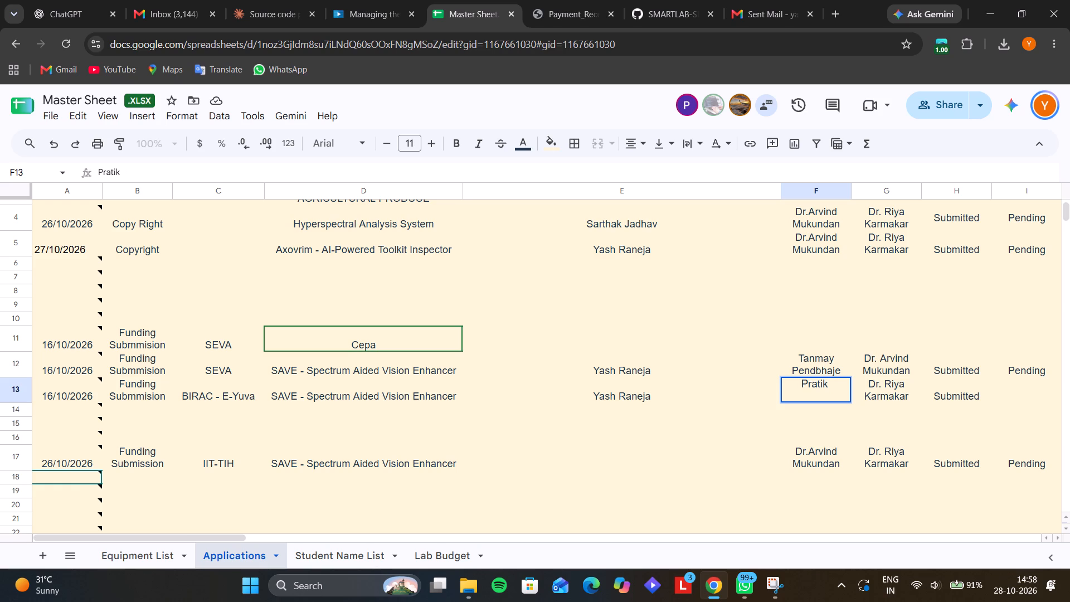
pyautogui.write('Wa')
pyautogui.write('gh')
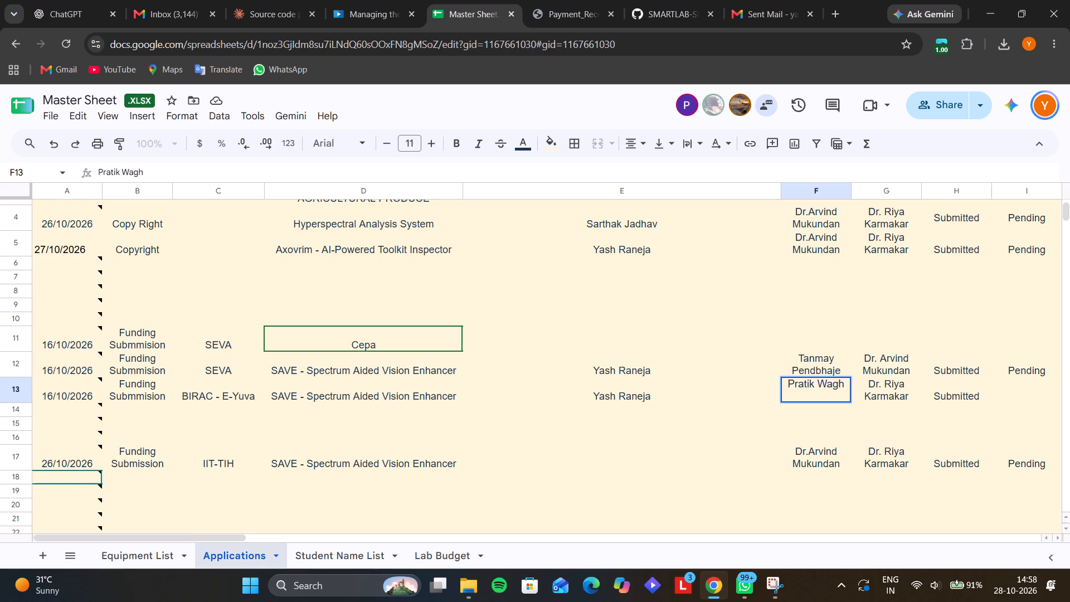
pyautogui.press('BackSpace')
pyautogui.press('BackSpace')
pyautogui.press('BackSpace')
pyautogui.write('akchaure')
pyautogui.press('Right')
# Clear the Co-author 3 name in row 13, the BIRAC - E-Yuva submission.
pyautogui.doubleClick(905, 394)
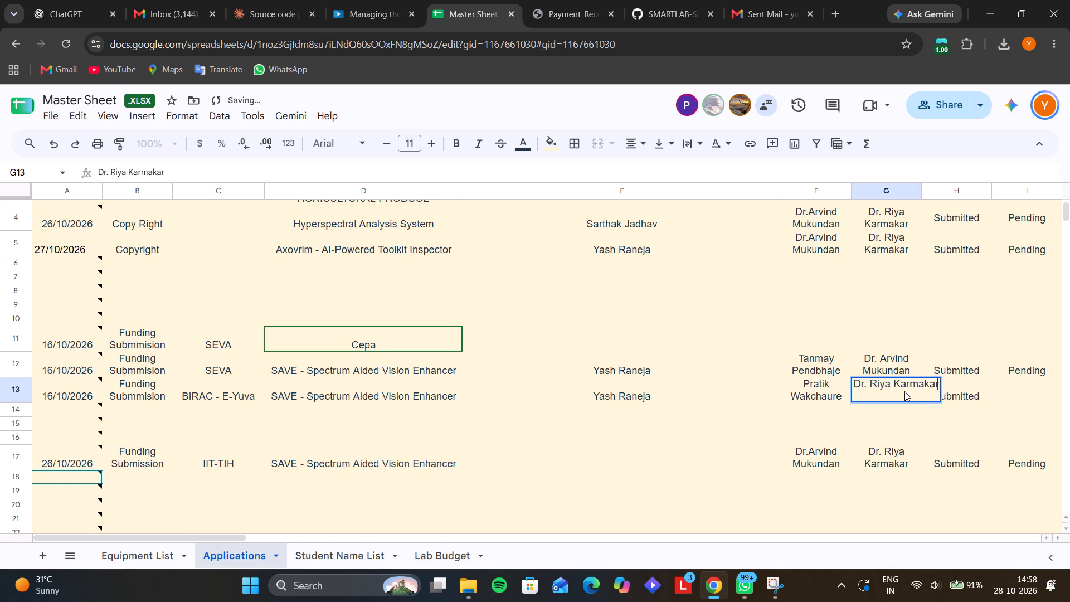
pyautogui.press('BackSpace')
pyautogui.press('BackSpace')
pyautogui.press('BackSpace')
pyautogui.press('BackSpace')
pyautogui.press('BackSpace')
pyautogui.press('BackSpace')
pyautogui.press('BackSpace')
pyautogui.press('BackSpace')
pyautogui.press('BackSpace')
pyautogui.press('BackSpace')
pyautogui.press('BackSpace')
pyautogui.press('BackSpace')
pyautogui.press('BackSpace')
pyautogui.press('BackSpace')
pyautogui.press('BackSpace')
pyautogui.press('BackSpace')
pyautogui.press('BackSpace')
pyautogui.press('BackSpace')
pyautogui.press('BackSpace')
pyautogui.press('BackSpace')
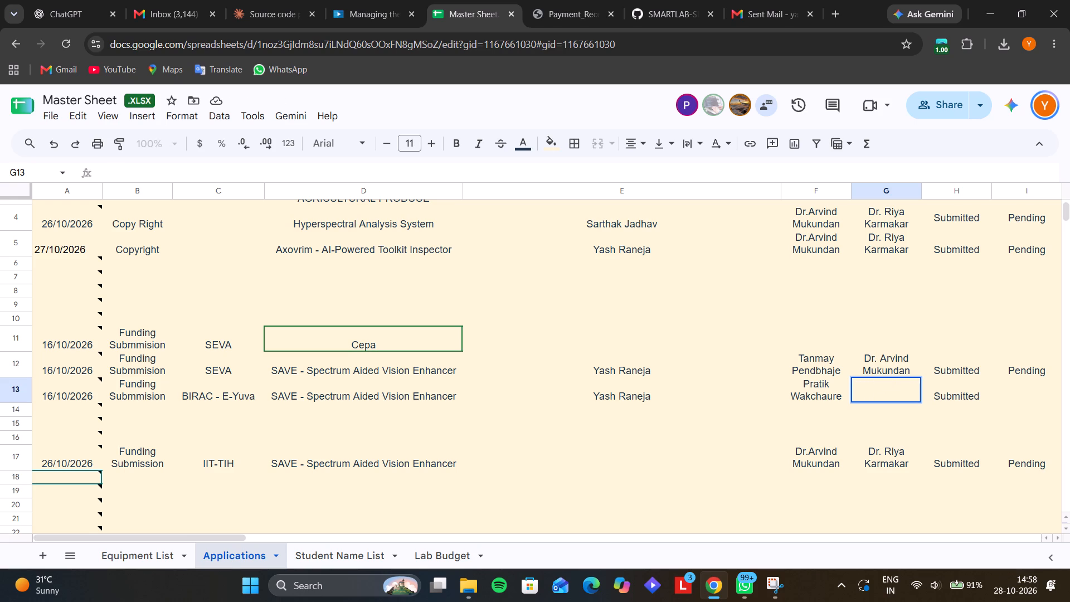
pyautogui.scroll(1, 904, 391)
pyautogui.hscroll(-1, 904, 391)
pyautogui.click(617, 308)
# Review the Applications sheet's column headings, patent and copyright entries, and the SEVA, BIRAC - E-Yuva and IIT-TIH funding submission rows.
pyautogui.scroll(3, 617, 308)
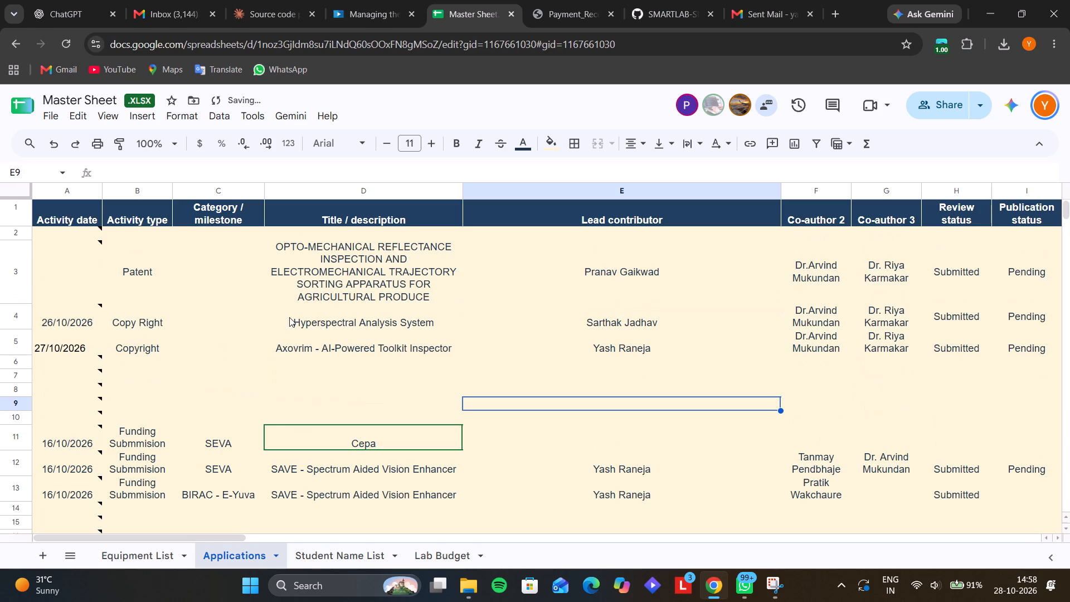
pyautogui.hscroll(-4, 662, 318)
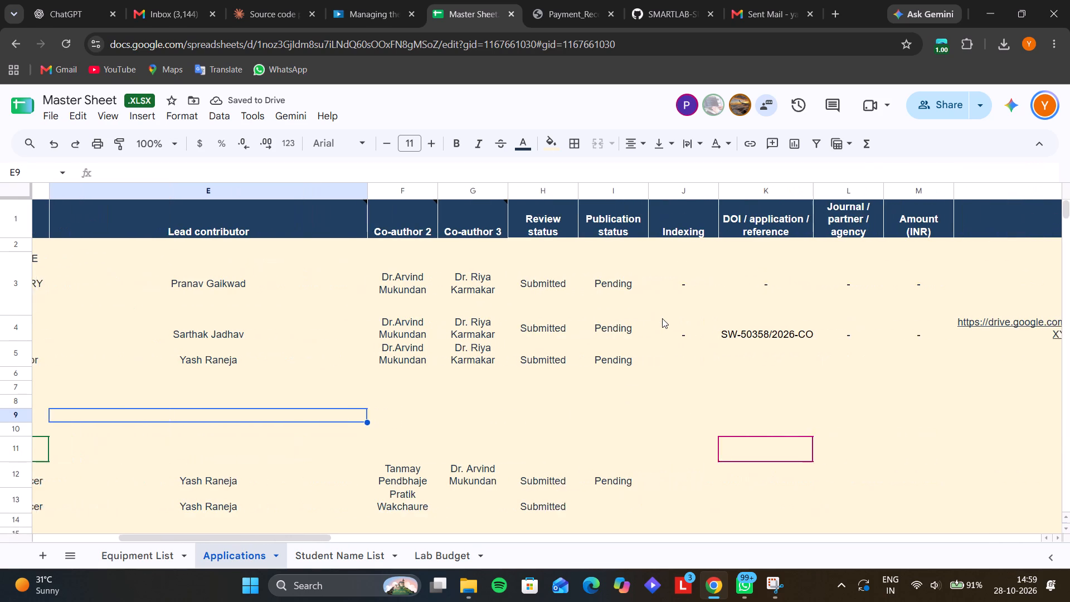
pyautogui.hscroll(4, 662, 318)
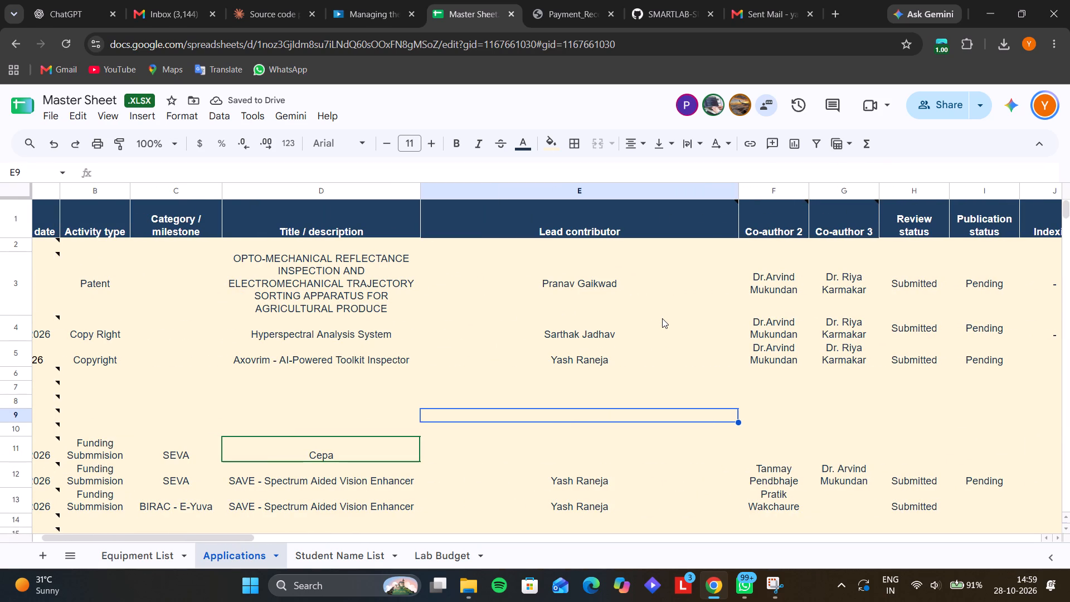
pyautogui.hscroll(1, 662, 318)
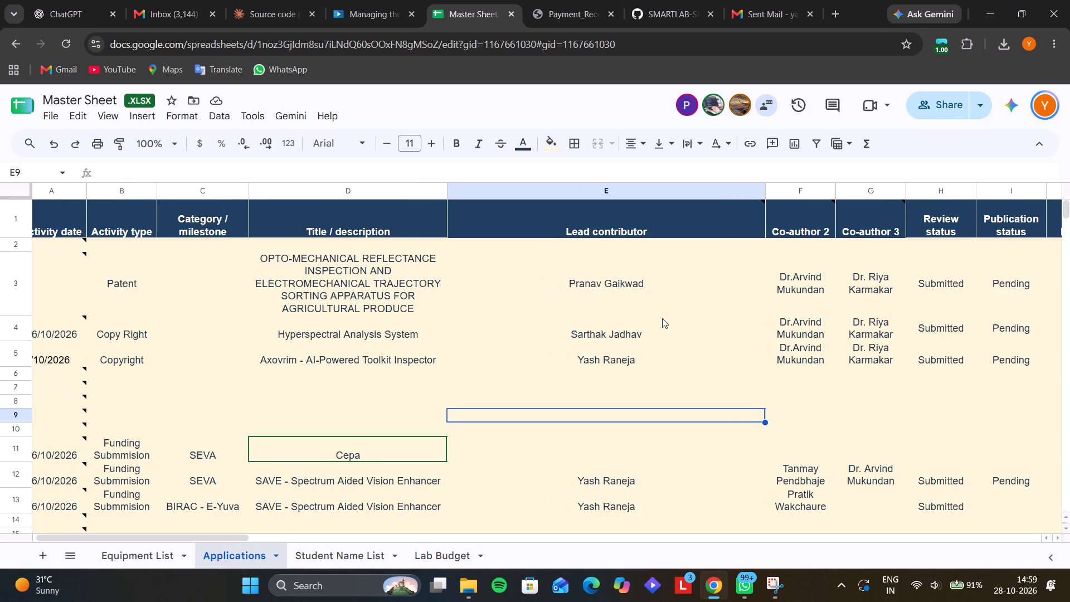
pyautogui.scroll(-2, 662, 318)
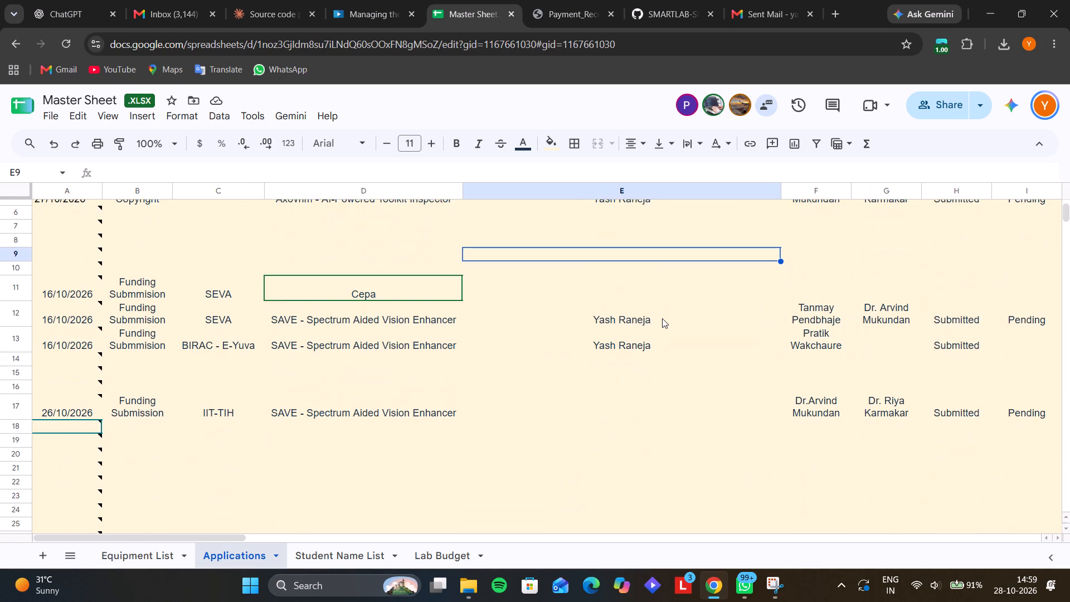
pyautogui.scroll(3, 662, 318)
pyautogui.hscroll(-1, 662, 318)
pyautogui.scroll(-1, 662, 318)
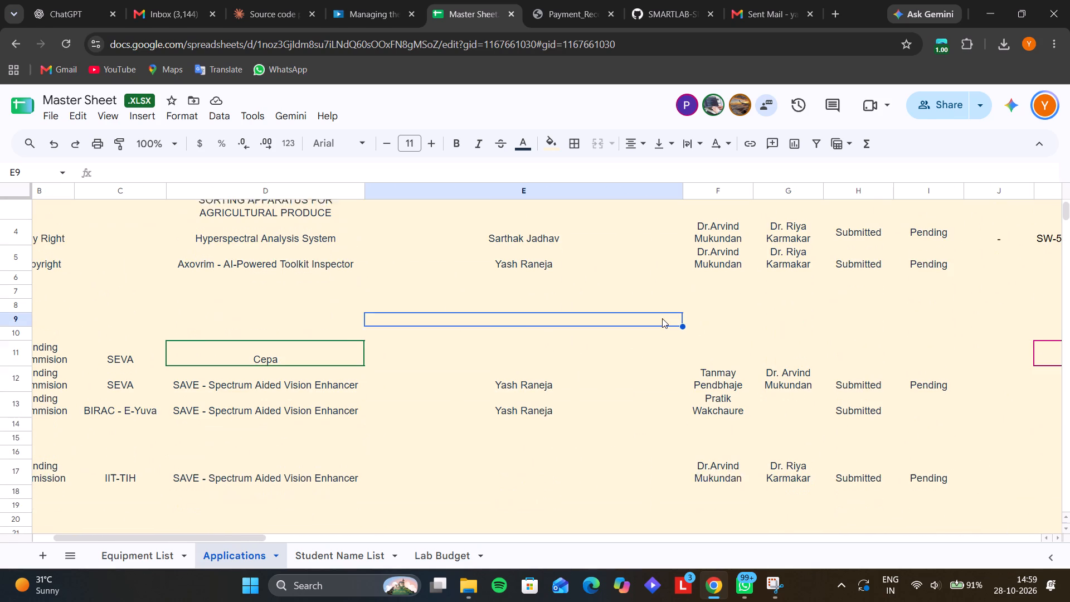
# Copy the Co-author 1 name from row 12, the SEVA submission, into column G of row 13, the BIRAC - E-Yuva submission.
pyautogui.scroll(-1, 662, 318)
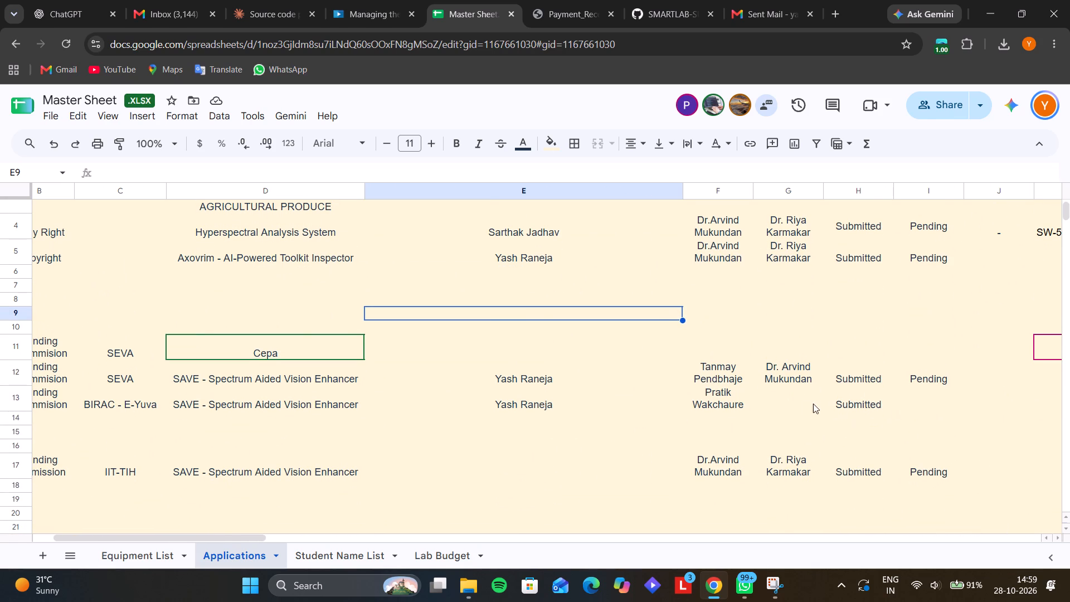
pyautogui.doubleClick(790, 401)
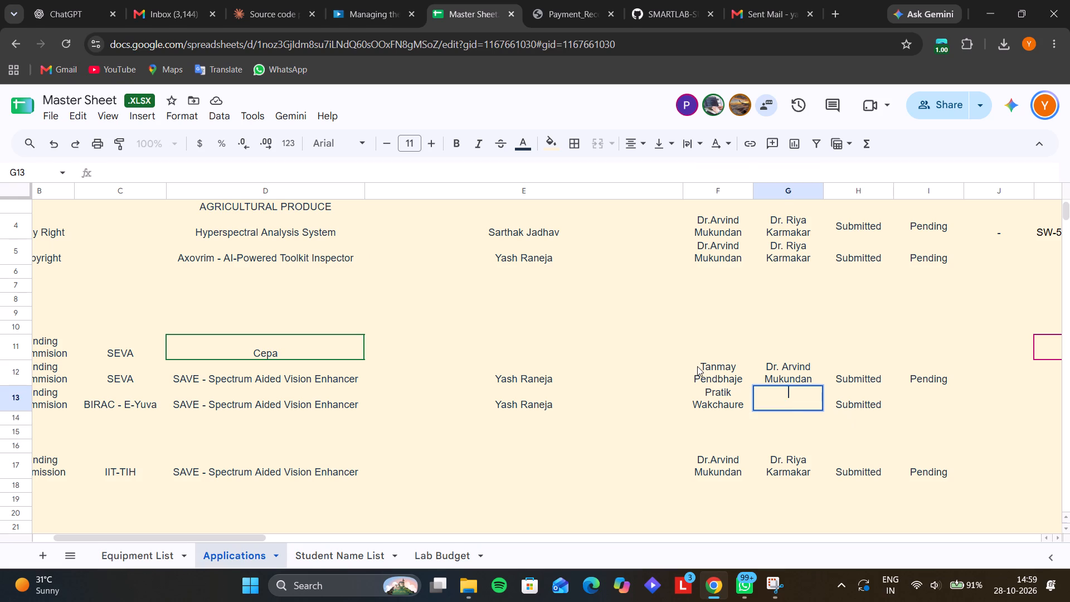
pyautogui.click(697, 365)
pyautogui.hotkey('ctrl', 'c')
pyautogui.click(794, 396)
pyautogui.hotkey('ctrl', 'v')
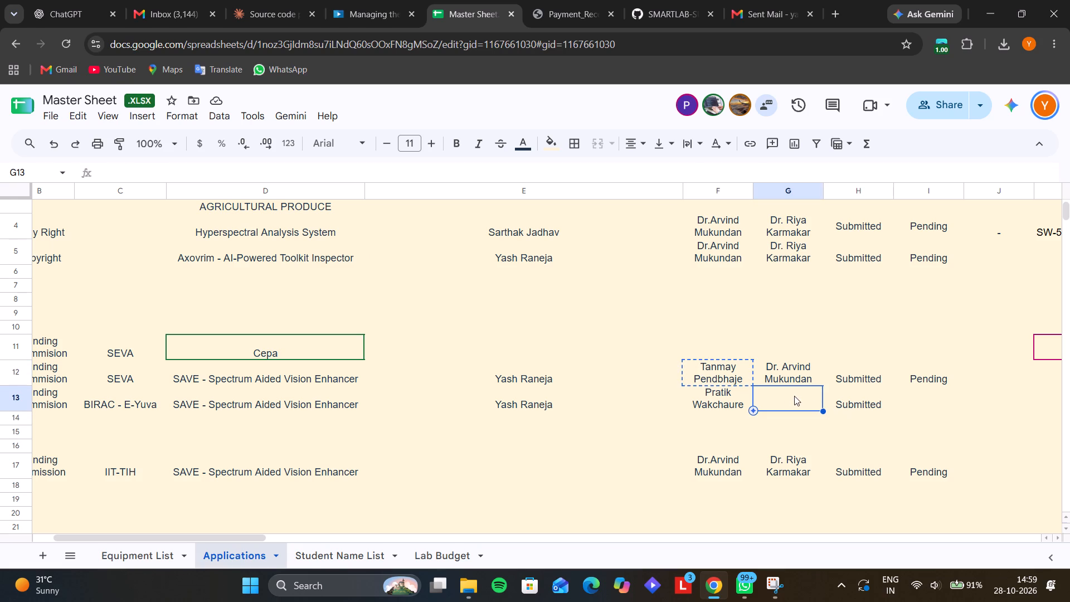
pyautogui.hscroll(-1, 794, 396)
pyautogui.click(903, 380)
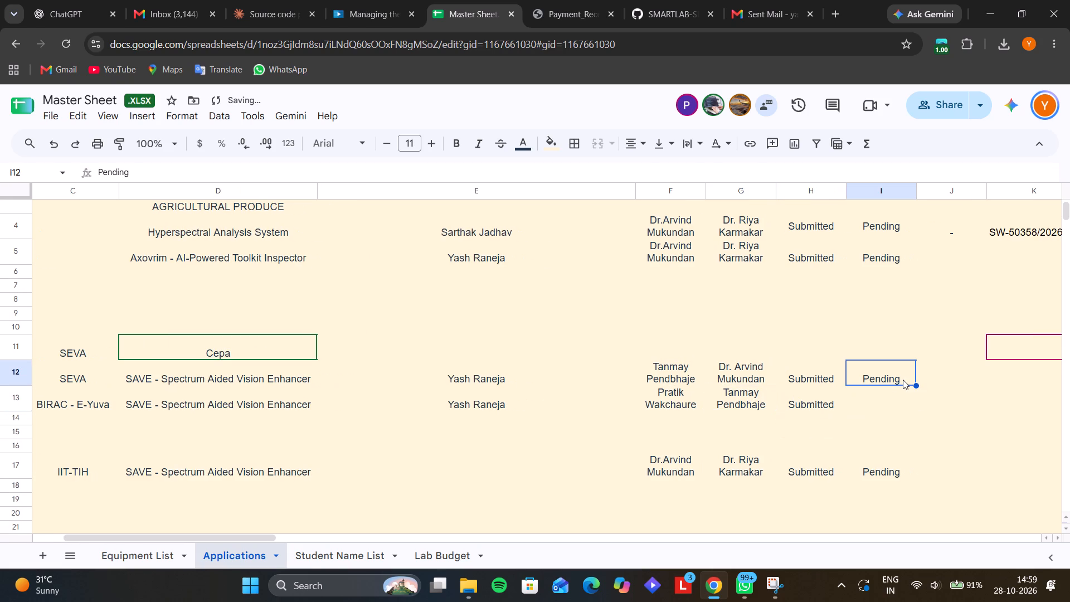
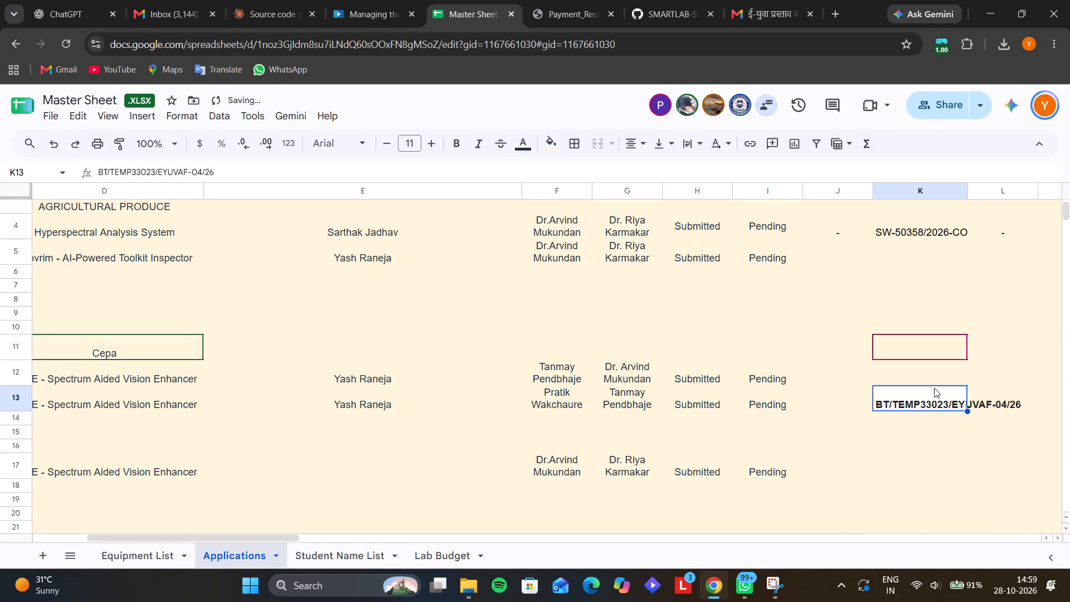
# Undo the latest edits made at the reference number in column K of row 13, the BIRAC - E-Yuva submission.
pyautogui.hotkey('ctrl', 'z')
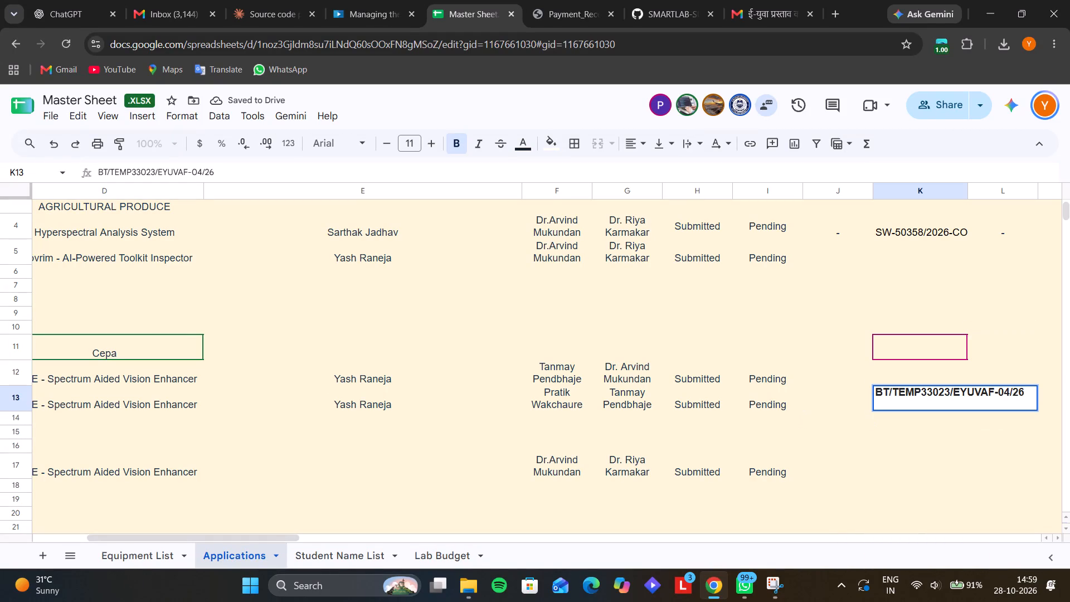
pyautogui.hotkey('ctrl', 'z')
pyautogui.hotkey('ctrl', 'z')
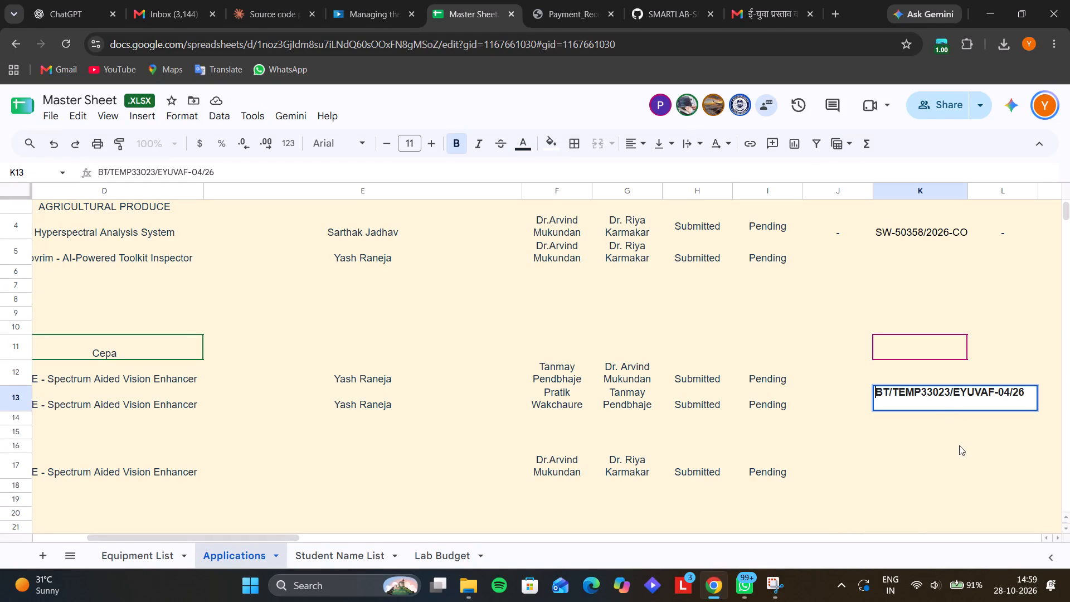
pyautogui.click(959, 446)
pyautogui.hotkey('ctrl', 'z')
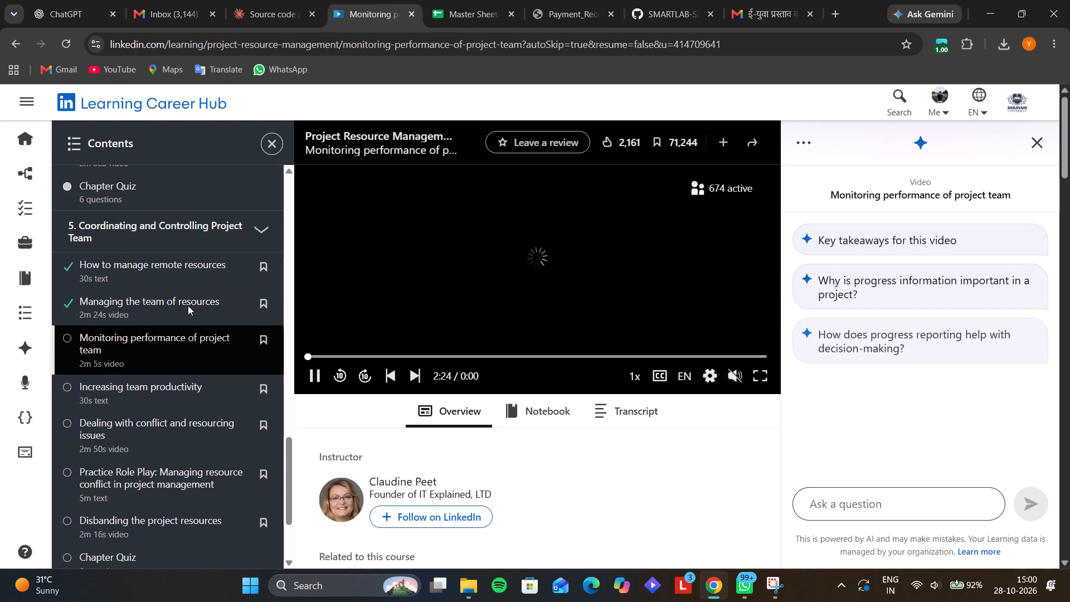
# Open the video Dealing with conflict and resourcing issues in chapter 5, Coordinating and Controlling Project Team.
pyautogui.scroll(7, 188, 305)
pyautogui.scroll(-4, 184, 307)
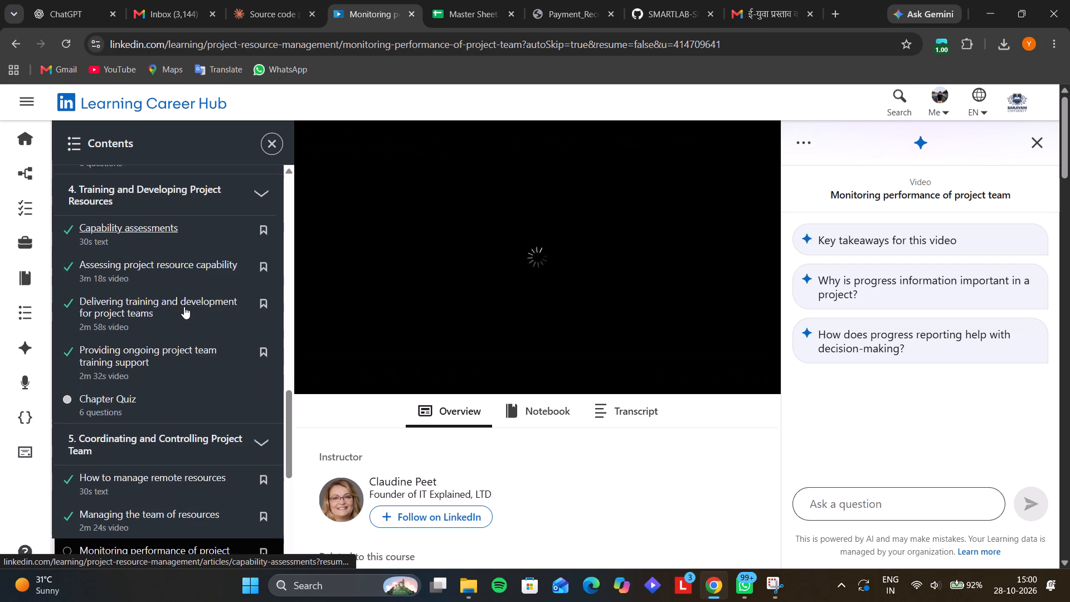
pyautogui.scroll(-2, 184, 307)
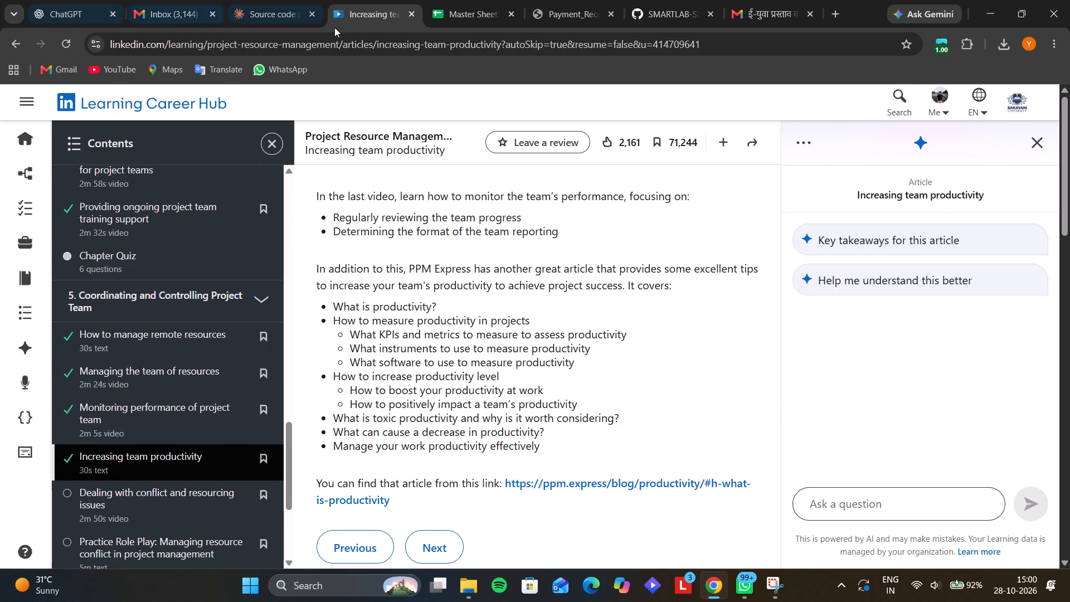
pyautogui.scroll(-2, 164, 450)
pyautogui.click(124, 357)
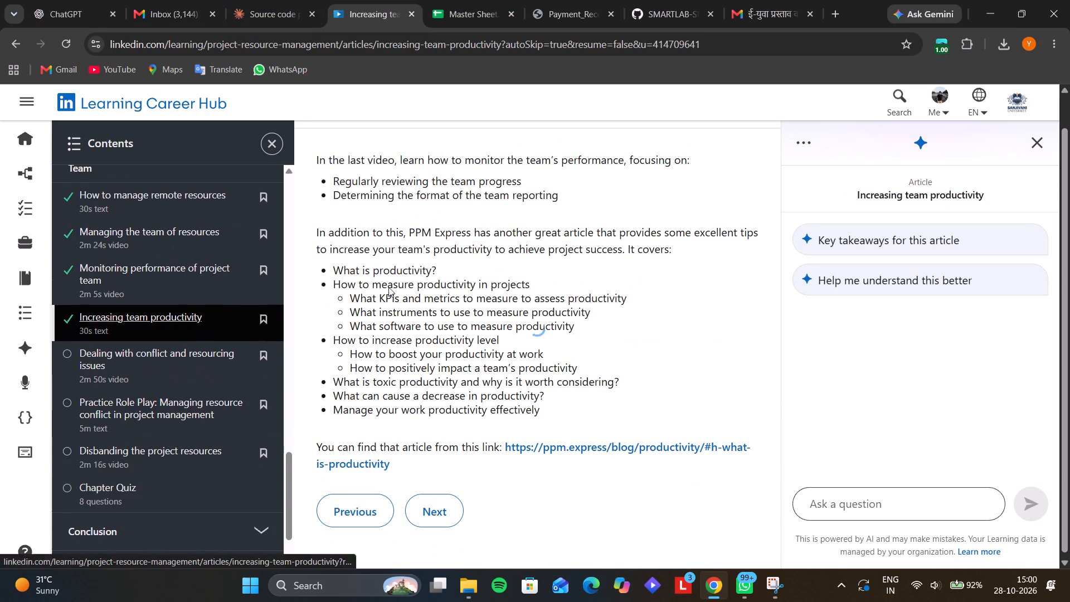
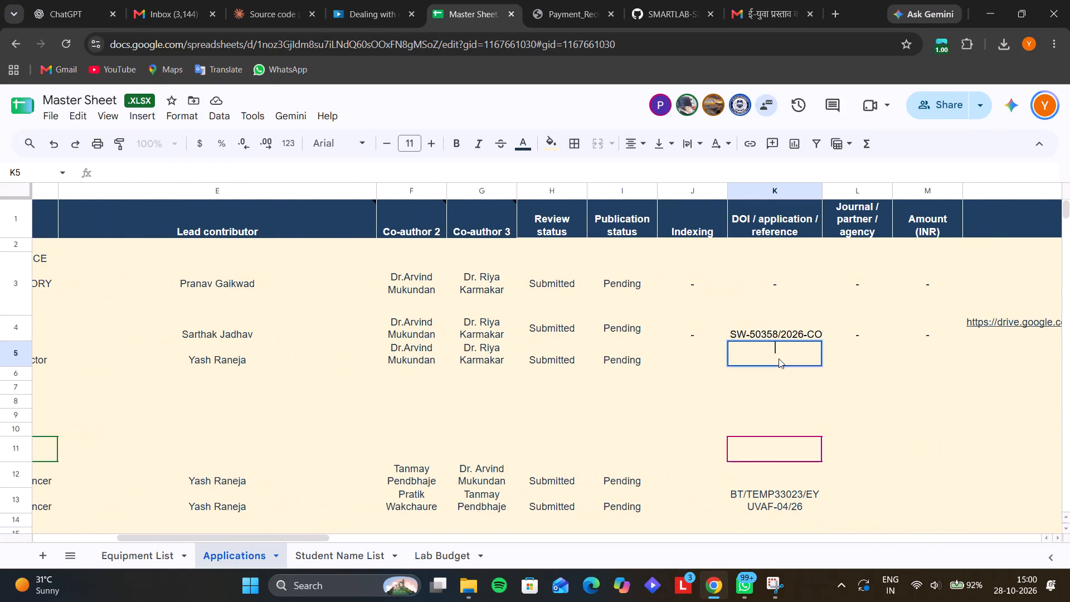
pyautogui.hotkey('ctrl', 'v')
pyautogui.press('Return')
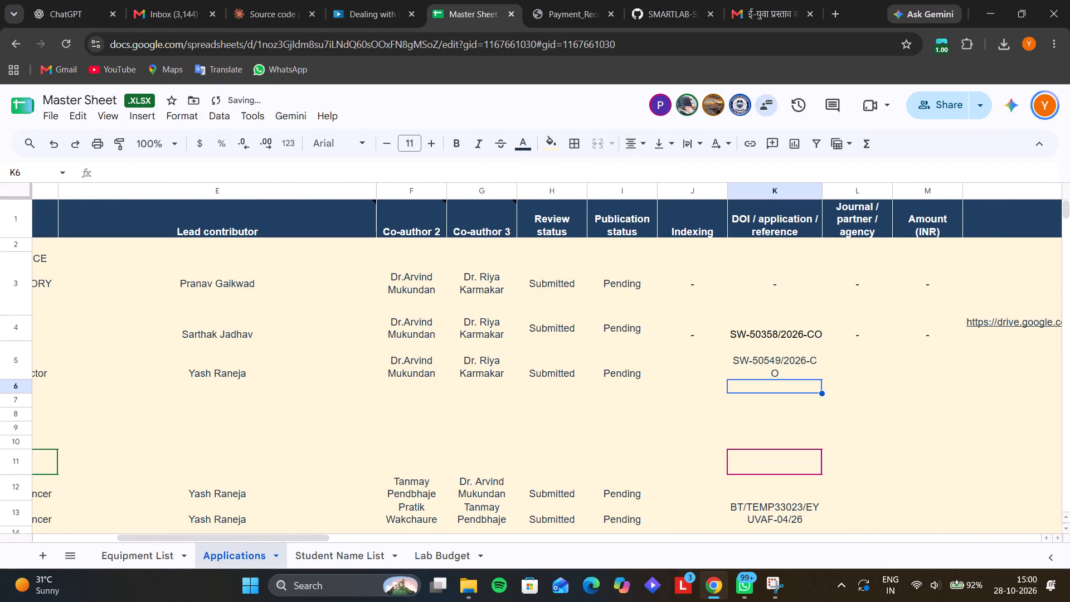
# Fill the Journal / partner / agency and Amount (INR) cells in row 5 with a dash each.
pyautogui.click(913, 352)
pyautogui.click(854, 376)
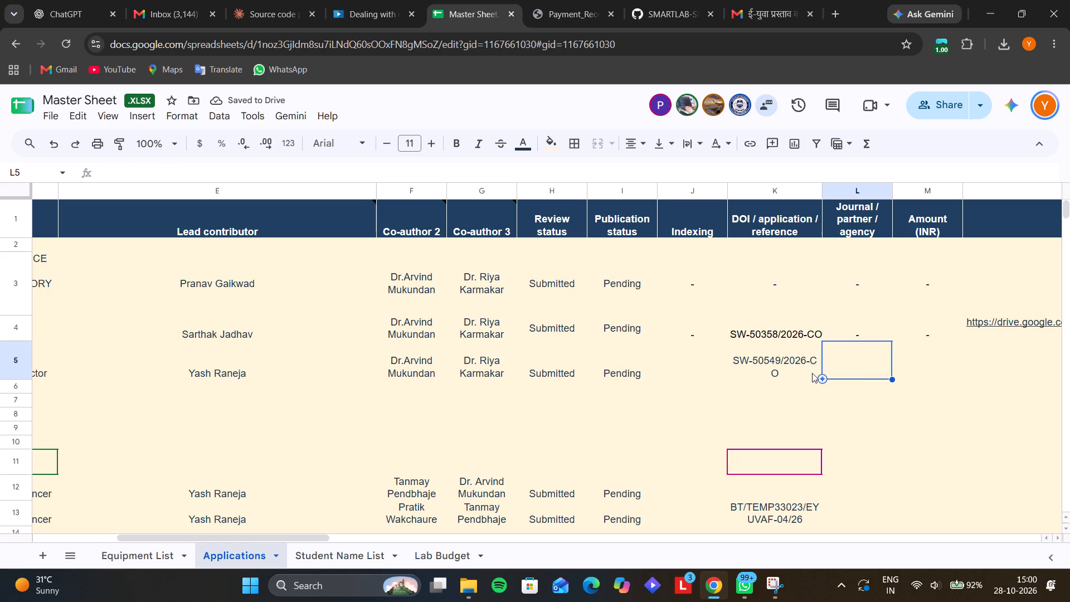
pyautogui.click(791, 373)
pyautogui.hscroll(3, 791, 373)
pyautogui.hscroll(-3, 791, 373)
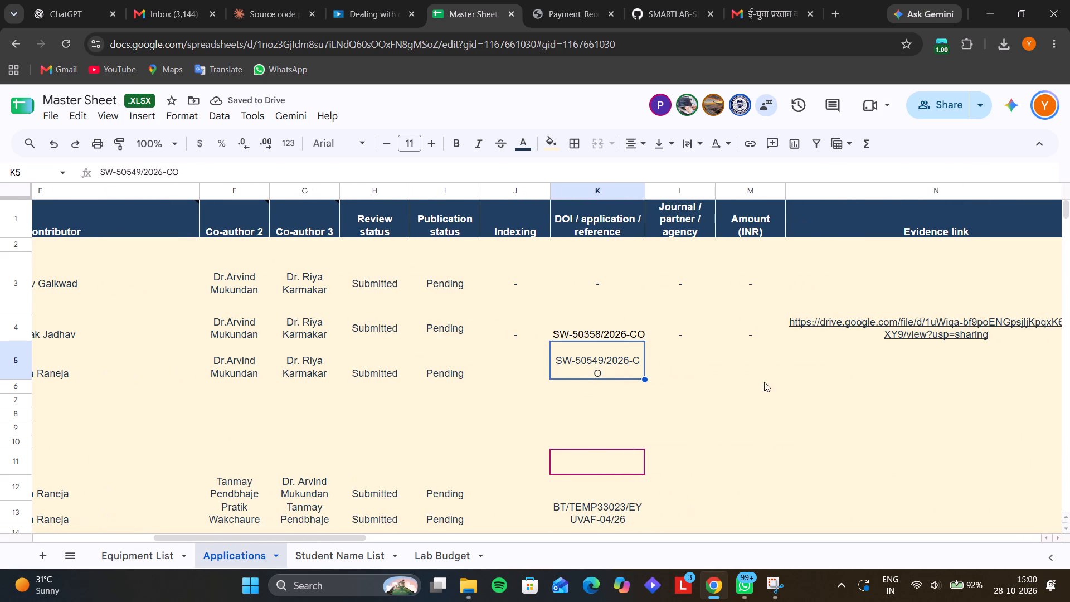
pyautogui.click(694, 376)
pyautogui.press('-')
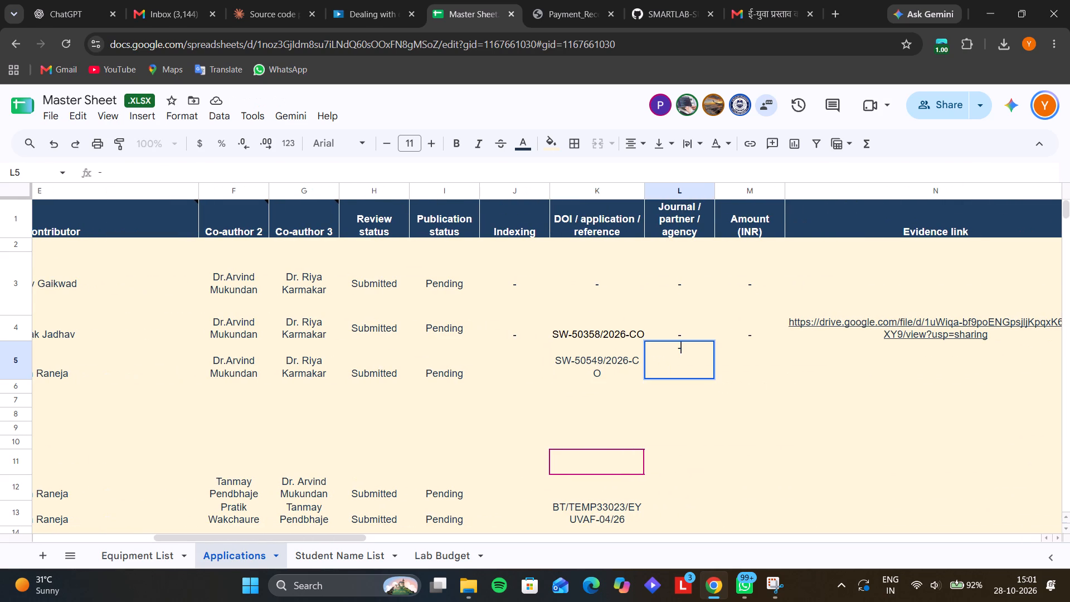
pyautogui.press('Right')
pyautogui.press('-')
pyautogui.press('Right')
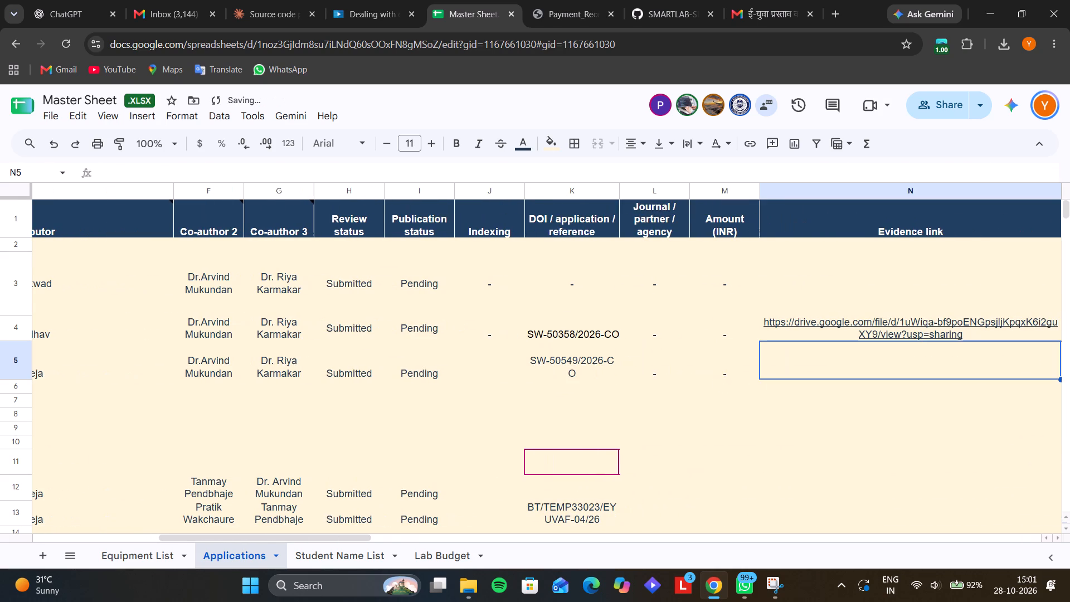
pyautogui.hscroll(-2, 694, 375)
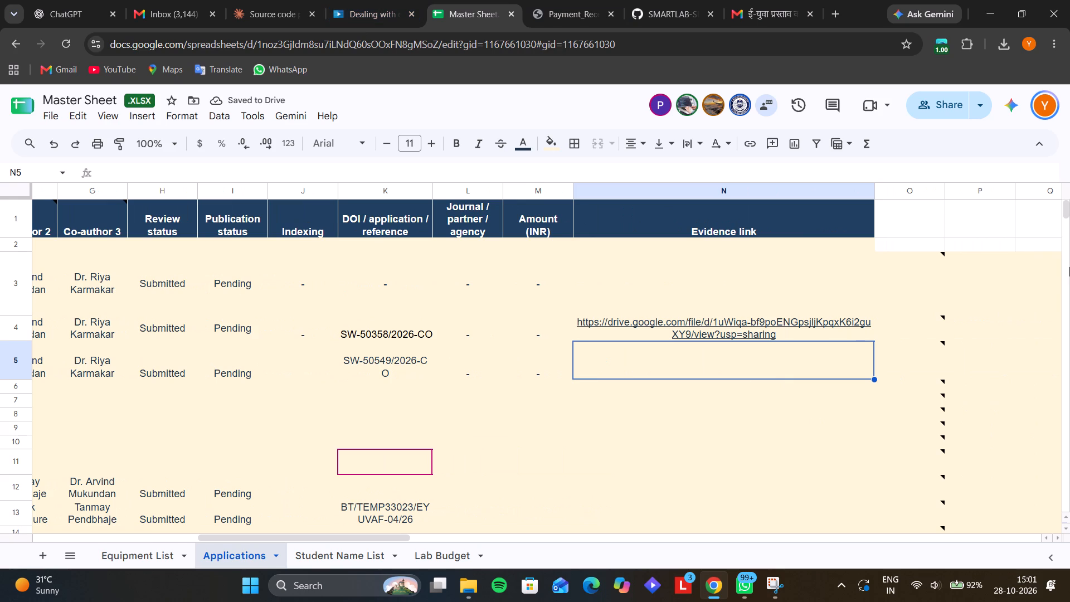